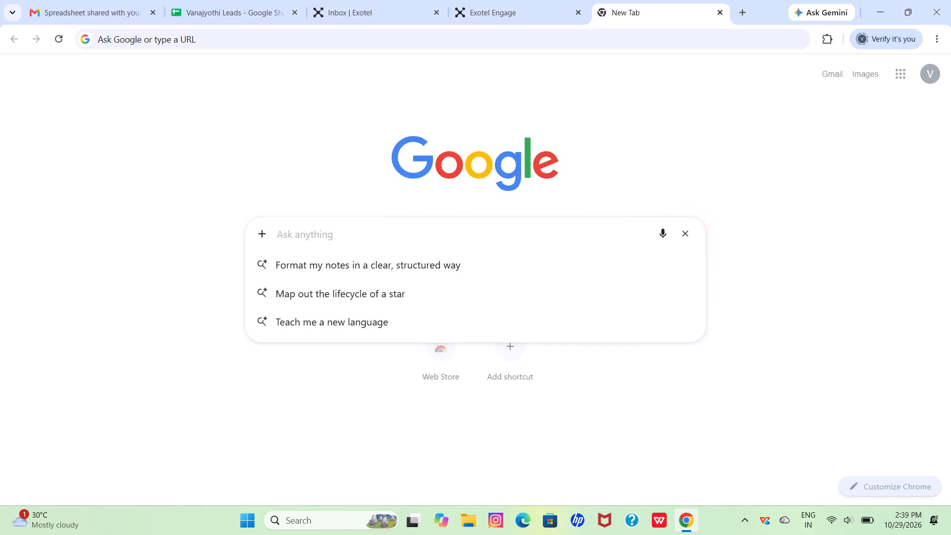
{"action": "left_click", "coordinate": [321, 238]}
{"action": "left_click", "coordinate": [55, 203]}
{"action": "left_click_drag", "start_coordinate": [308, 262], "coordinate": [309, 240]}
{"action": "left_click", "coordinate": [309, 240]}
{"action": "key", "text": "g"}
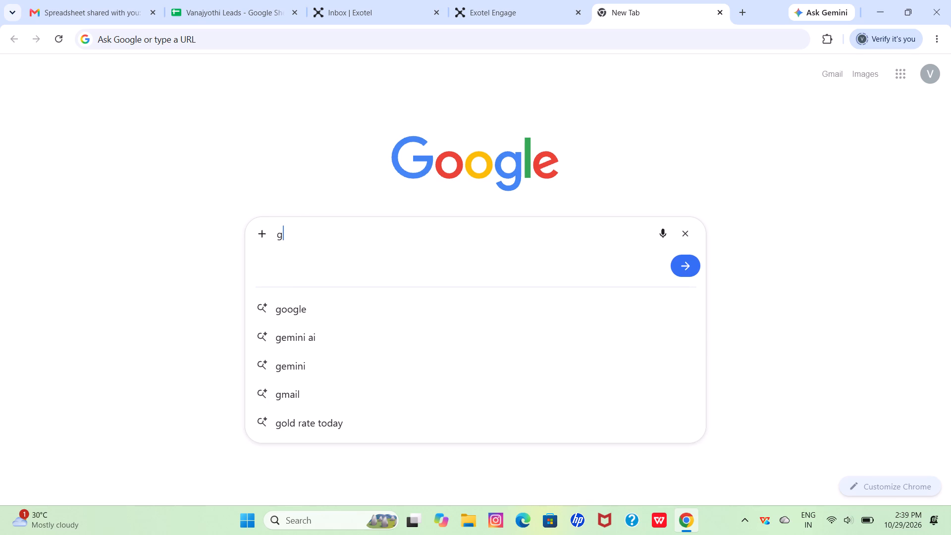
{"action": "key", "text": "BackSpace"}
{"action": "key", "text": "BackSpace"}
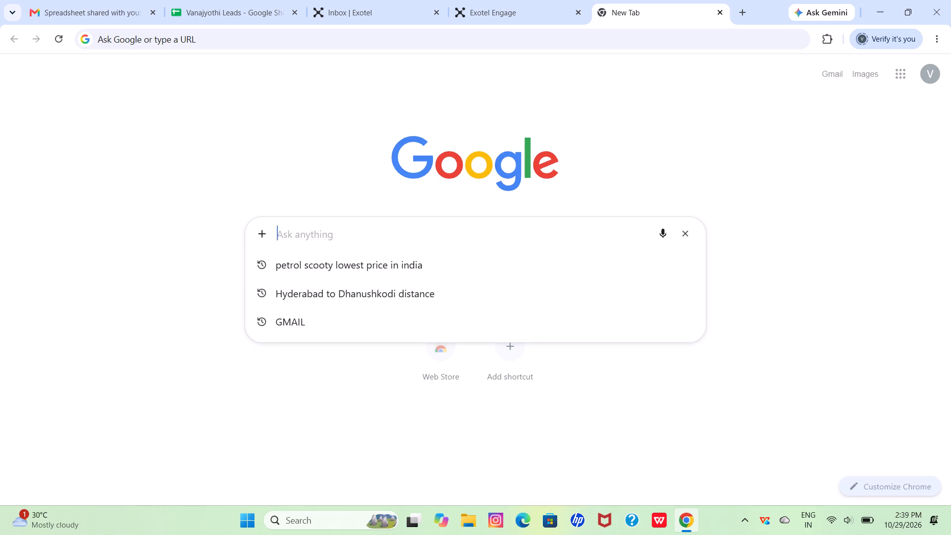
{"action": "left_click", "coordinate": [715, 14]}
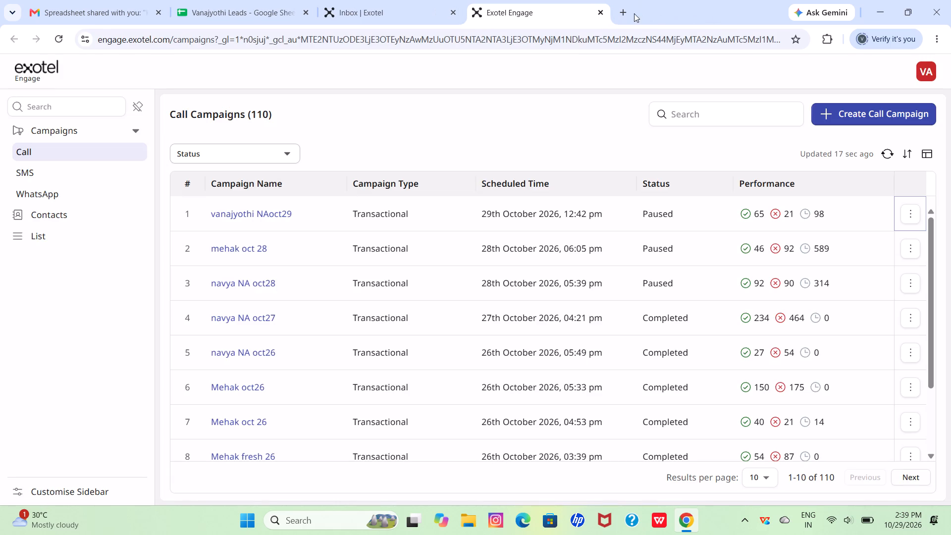
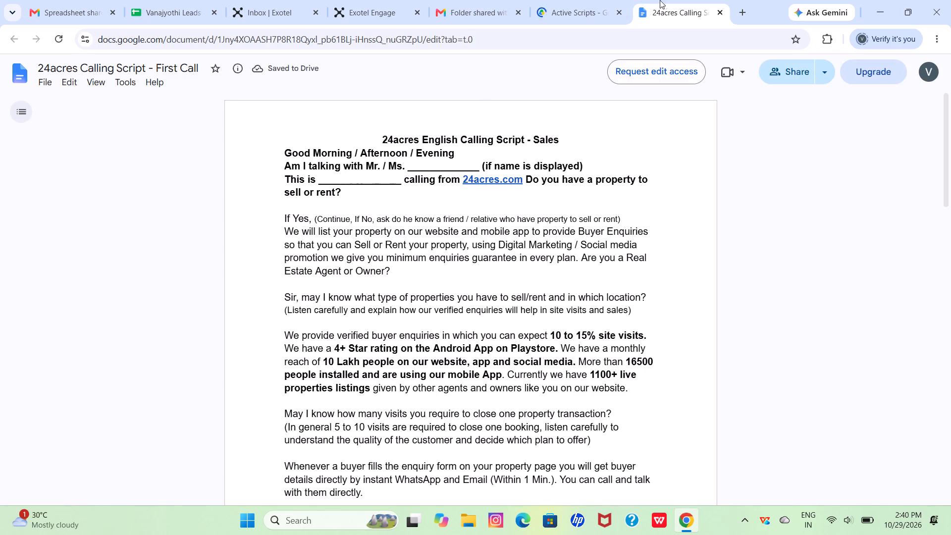
Open the 24acres English Calling Script – Follow-Up Calls document from the shared Active Scripts folder and bring it into view.
{"action": "left_click", "coordinate": [569, 6]}
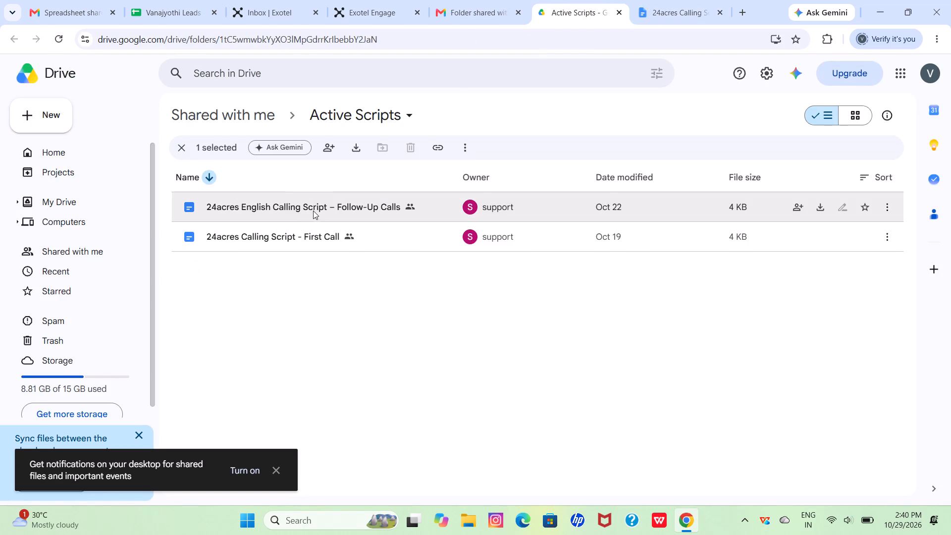
{"action": "double_click", "coordinate": [364, 212]}
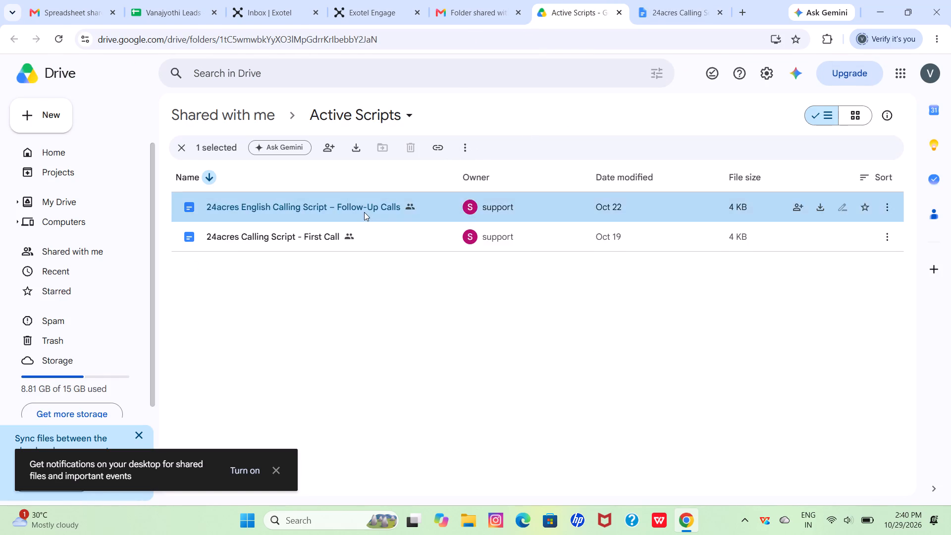
{"action": "left_click", "coordinate": [680, 6]}
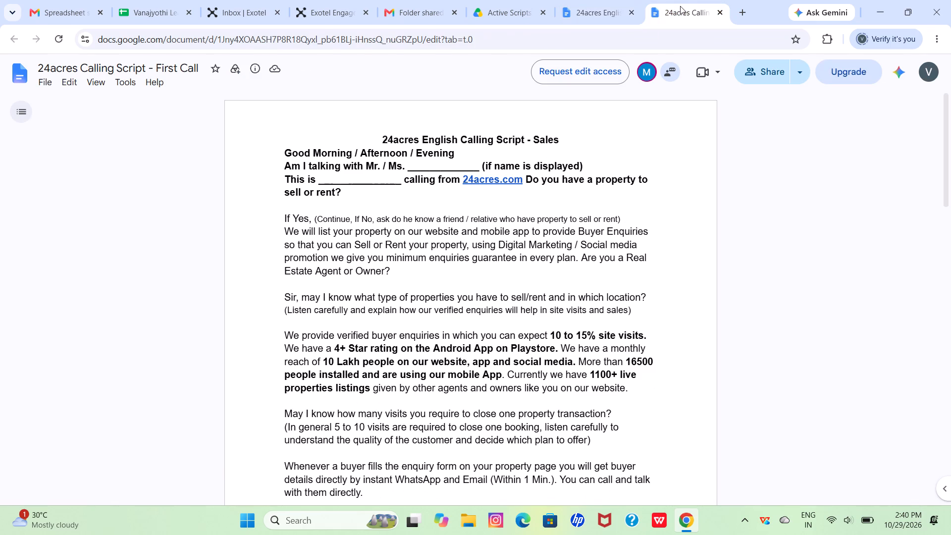
{"action": "left_click", "coordinate": [591, 3]}
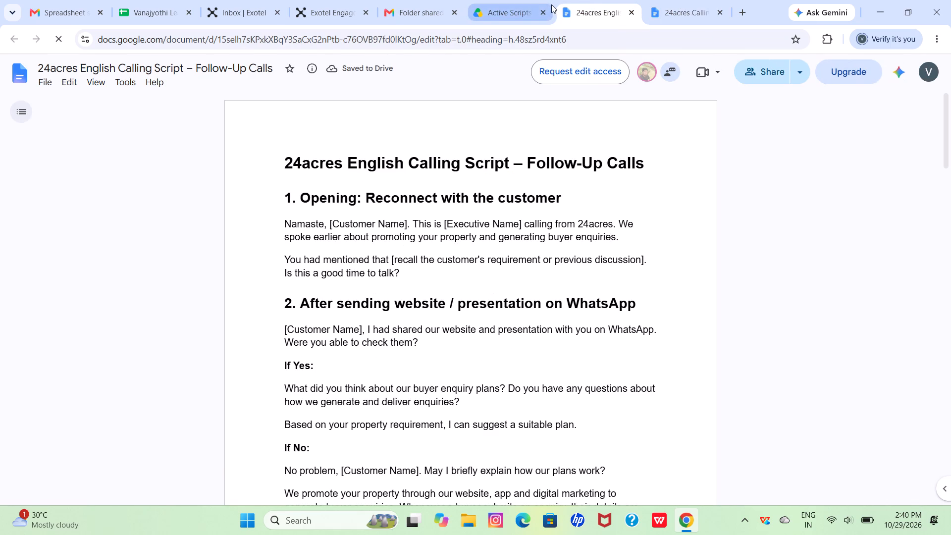
Close the Active Scripts Drive folder tab, keeping both calling script documents open.
{"action": "left_click", "coordinate": [547, 9]}
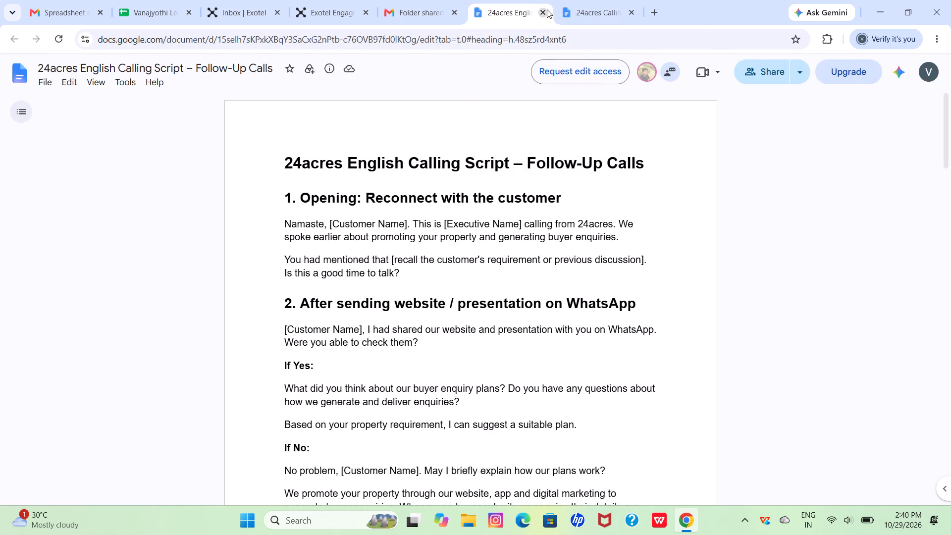
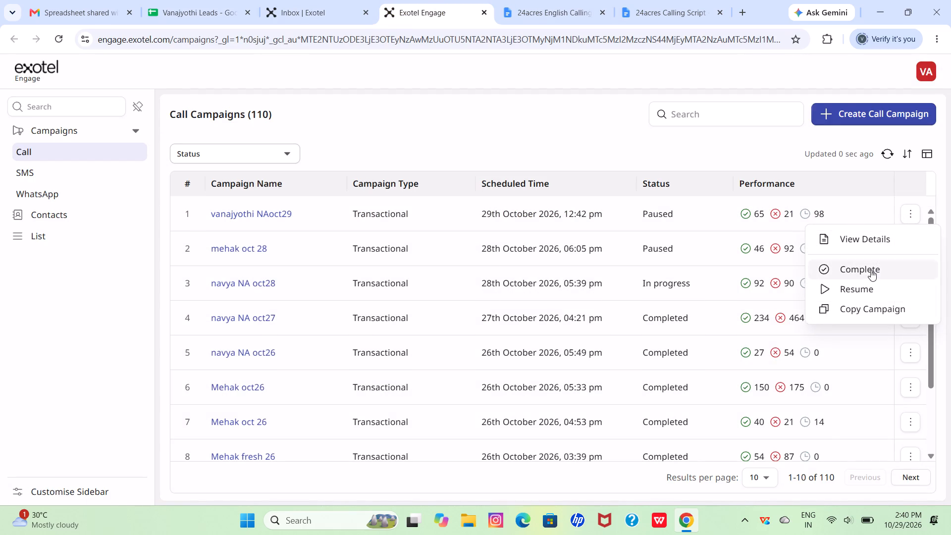
Resume the paused call campaign "vanajyothi NAoct29", without marking it as completed.
{"action": "left_click", "coordinate": [872, 268]}
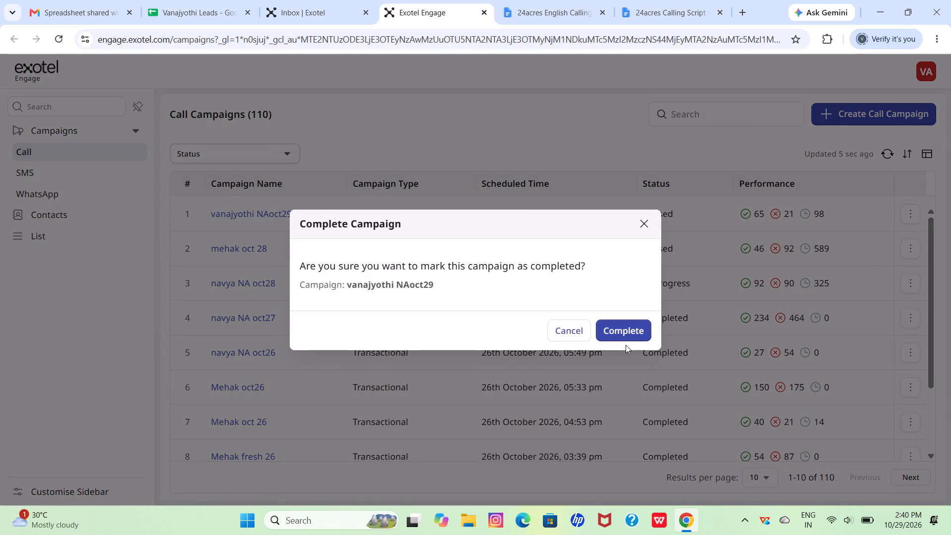
{"action": "left_click", "coordinate": [644, 220]}
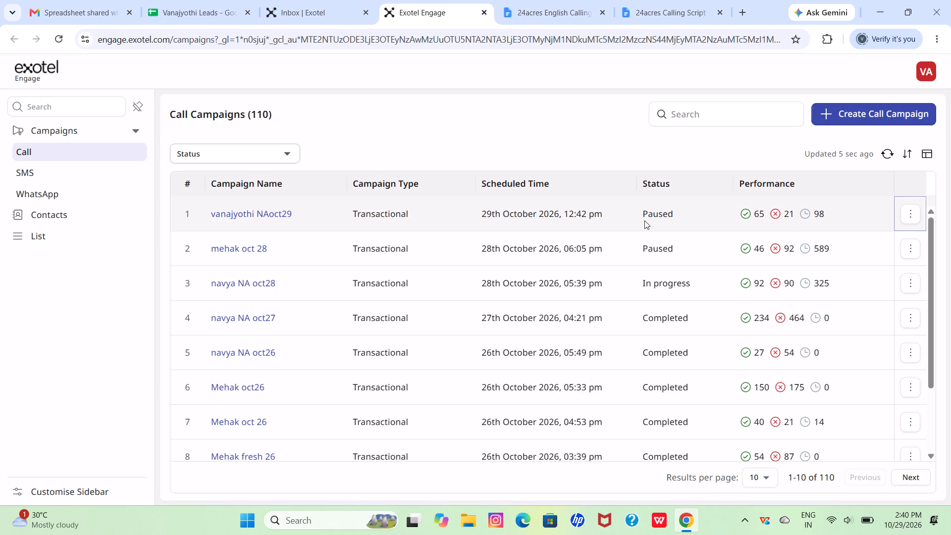
{"action": "left_click", "coordinate": [907, 212]}
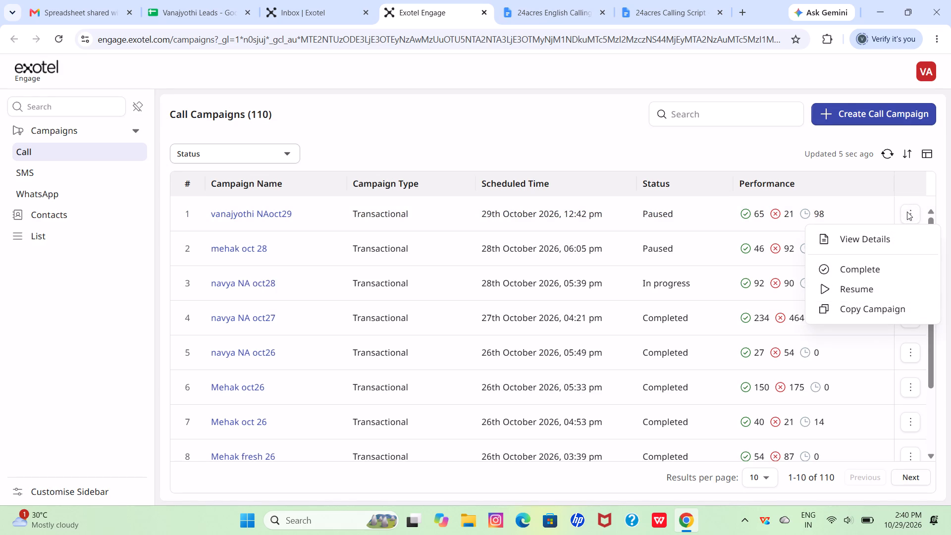
{"action": "left_click", "coordinate": [862, 291]}
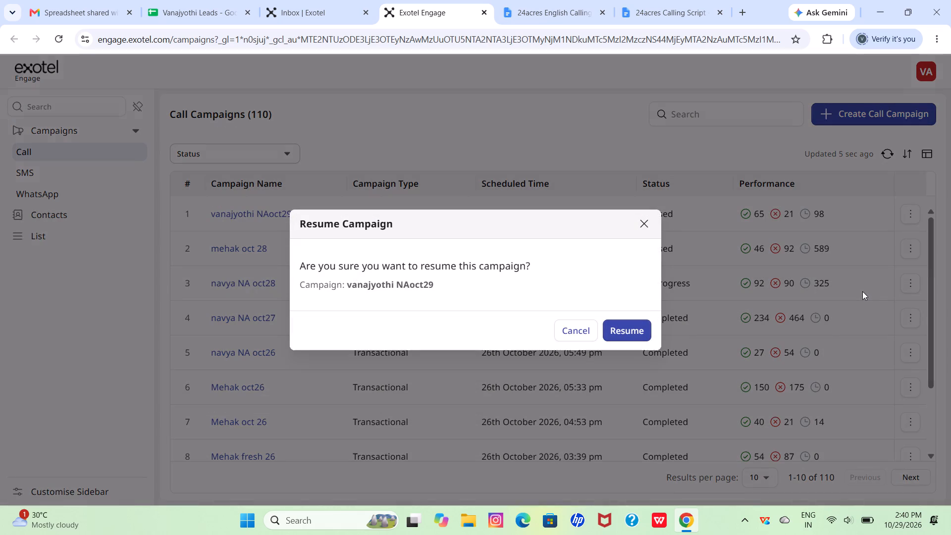
{"action": "left_click", "coordinate": [631, 329]}
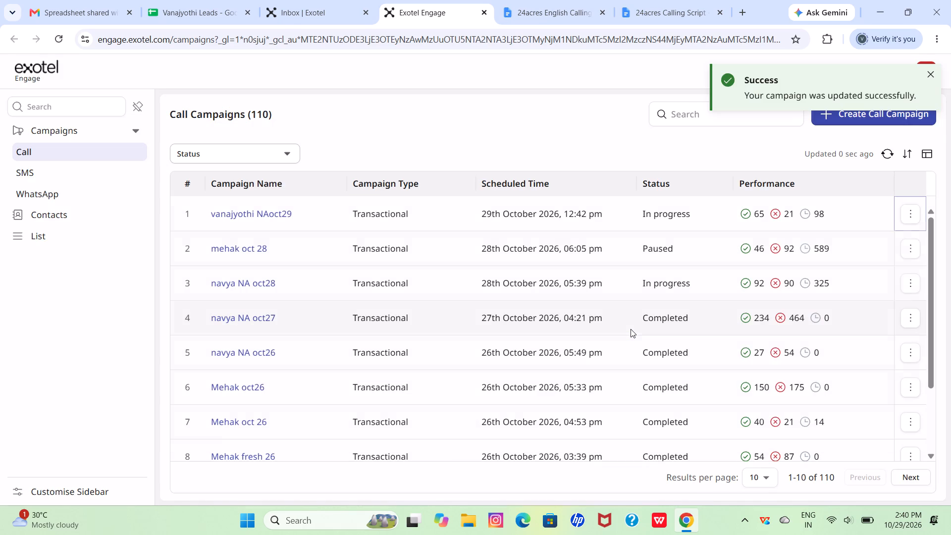
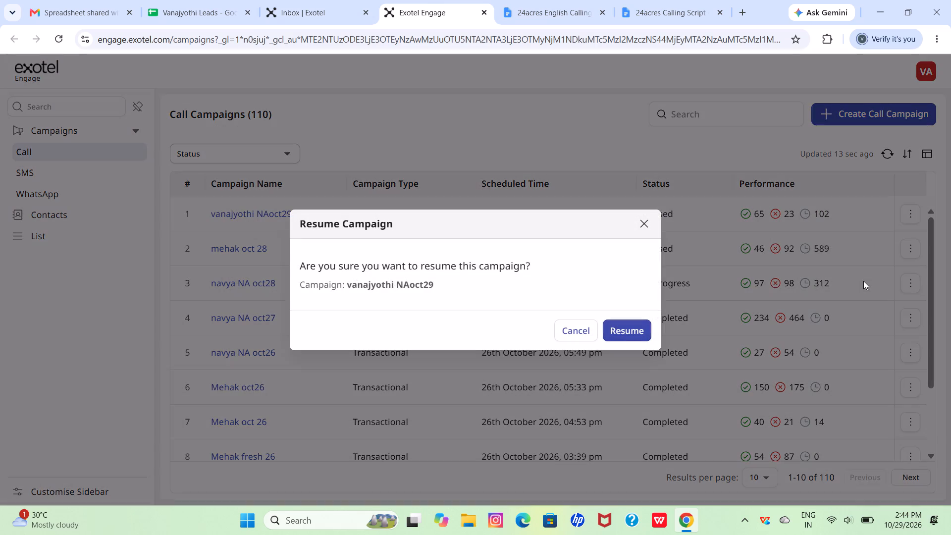
Confirm resuming the call campaign "vanajyothi NAoct29" and reload the call campaigns page.
{"action": "left_click", "coordinate": [633, 332]}
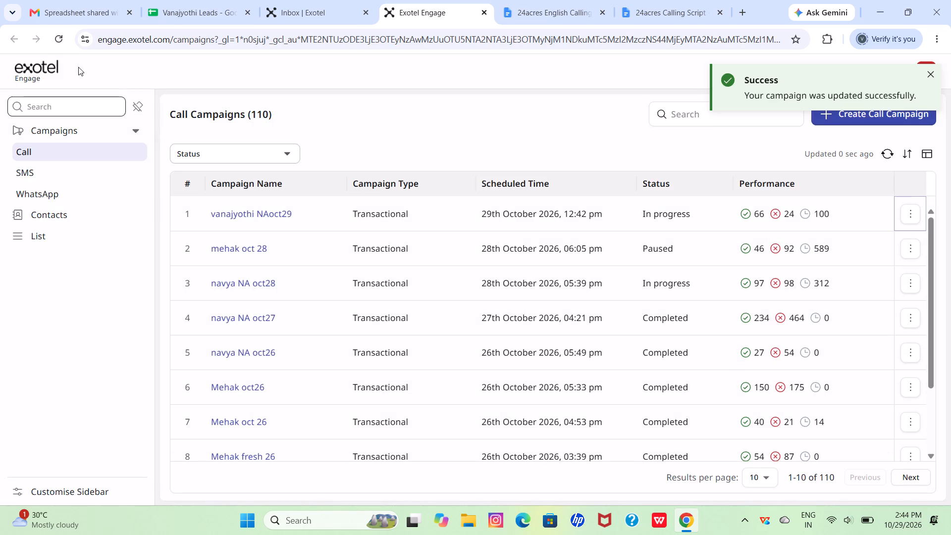
{"action": "left_click", "coordinate": [55, 37]}
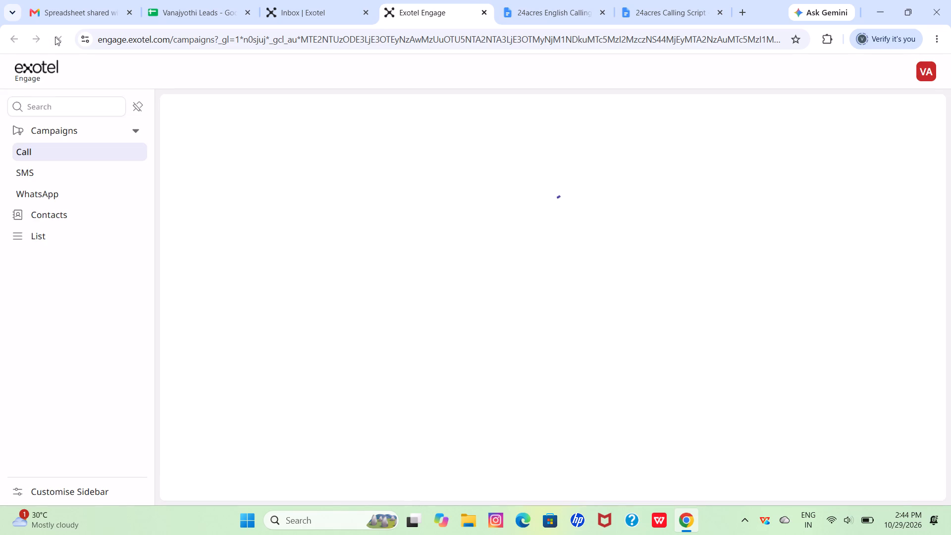
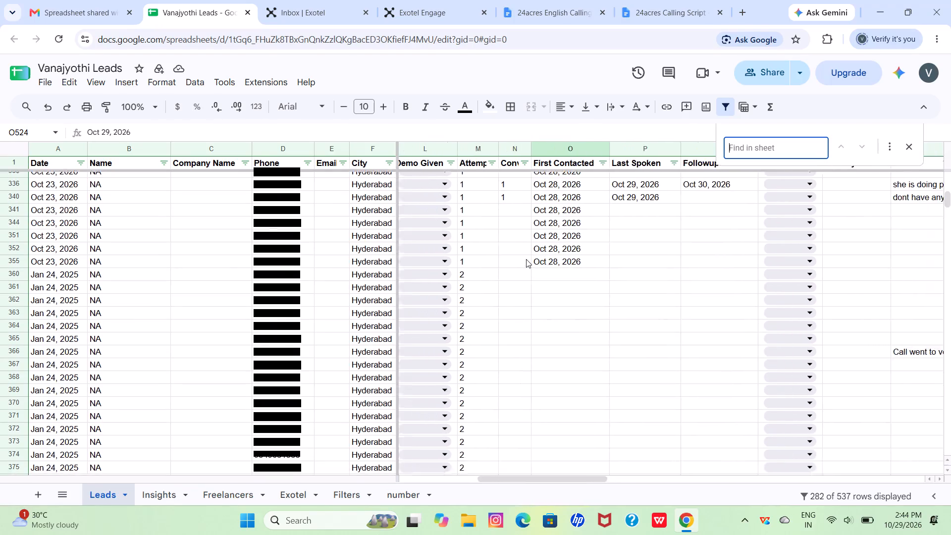
Look through the Leads sheet of the Vanajyothi Leads spreadsheet down to the Oct 11, 2026 leads around row 524.
{"action": "scroll", "coordinate": [526, 259], "scroll_direction": "right", "scroll_amount": 2}
{"action": "scroll", "coordinate": [526, 259], "scroll_direction": "down", "scroll_amount": 3}
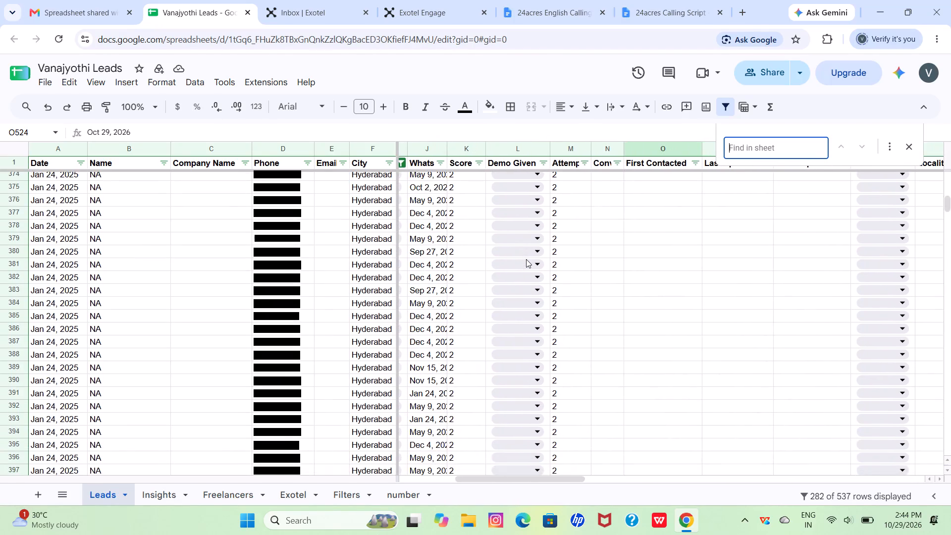
{"action": "scroll", "coordinate": [526, 259], "scroll_direction": "down", "scroll_amount": 10}
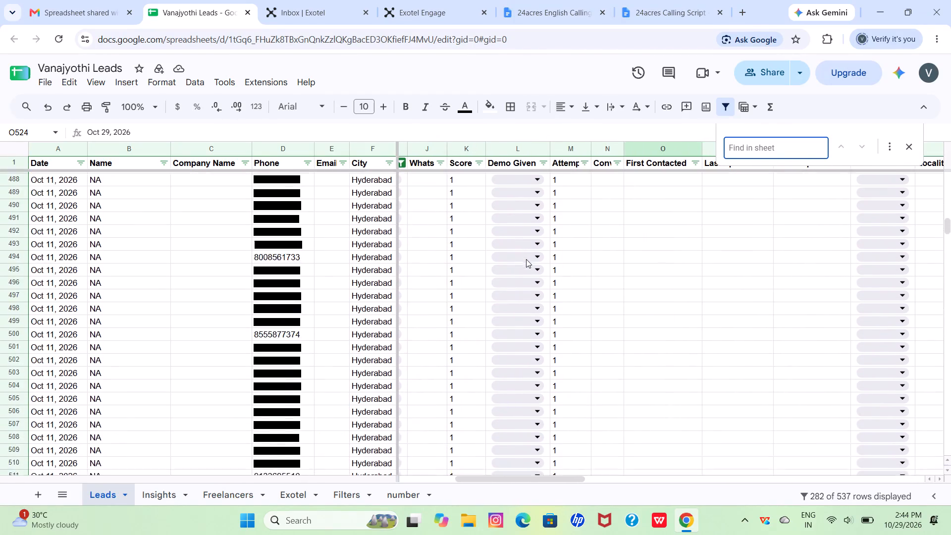
{"action": "scroll", "coordinate": [526, 259], "scroll_direction": "down", "scroll_amount": 3}
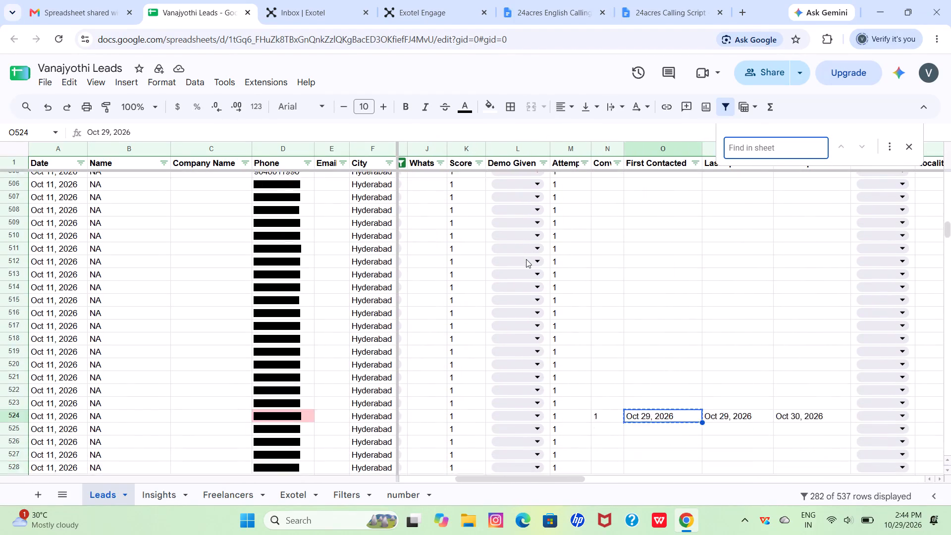
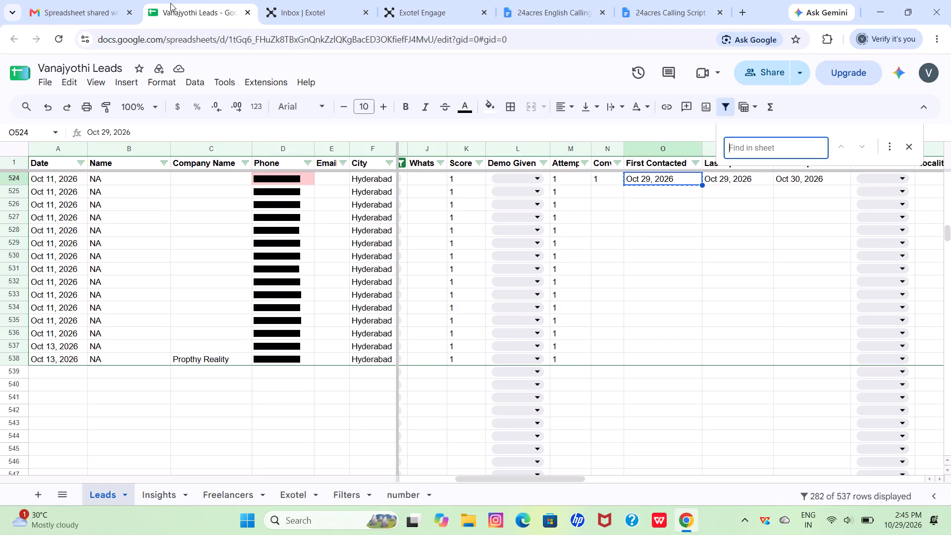
Review the assignee, source and status columns of the Oct 11 and Oct 13, 2026 leads in rows 524 to 538.
{"action": "scroll", "coordinate": [170, 3], "scroll_direction": "right", "scroll_amount": 4}
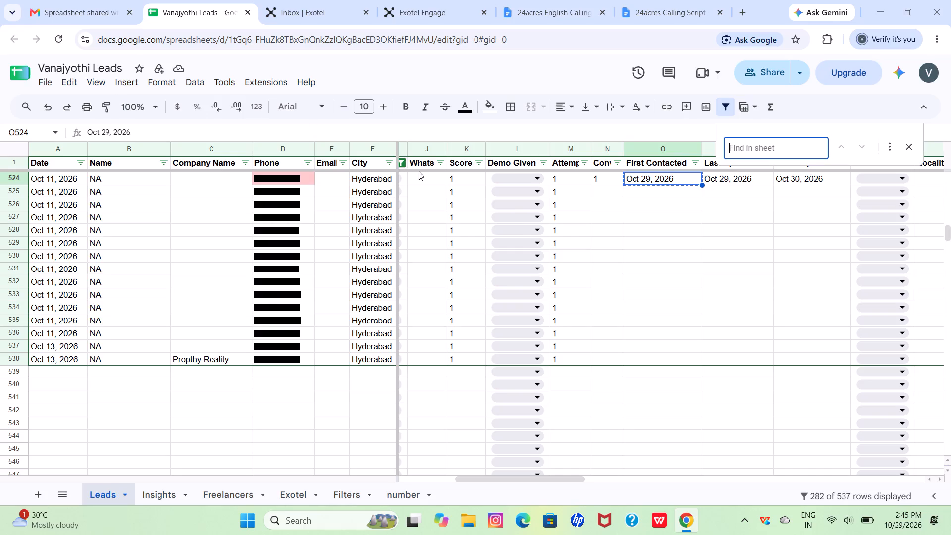
{"action": "left_click", "coordinate": [519, 226]}
{"action": "left_click", "coordinate": [629, 237]}
{"action": "scroll", "coordinate": [629, 237], "scroll_direction": "right", "scroll_amount": 1}
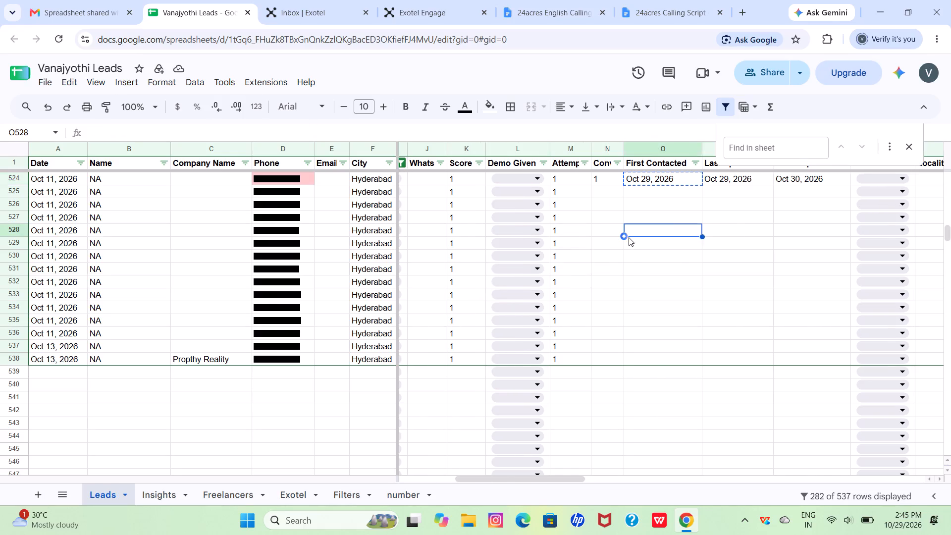
{"action": "scroll", "coordinate": [629, 237], "scroll_direction": "right", "scroll_amount": 3}
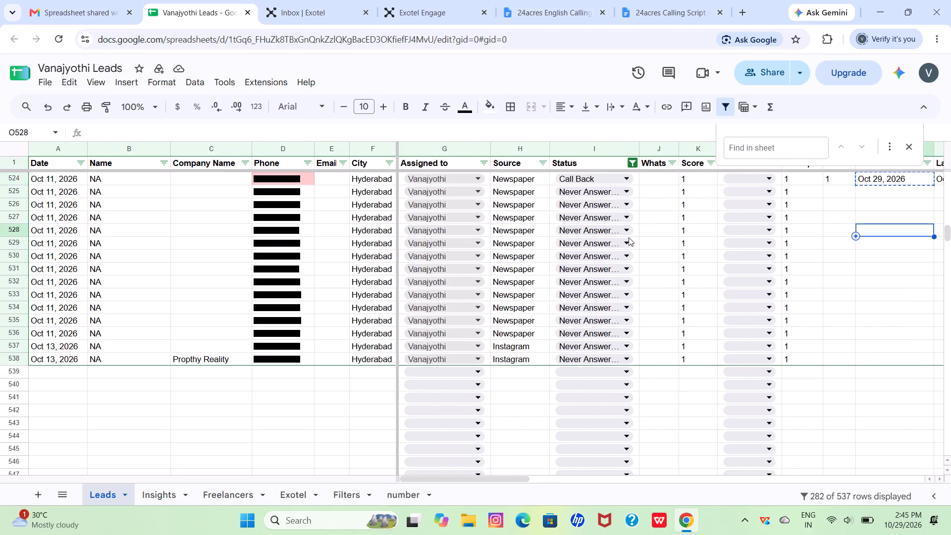
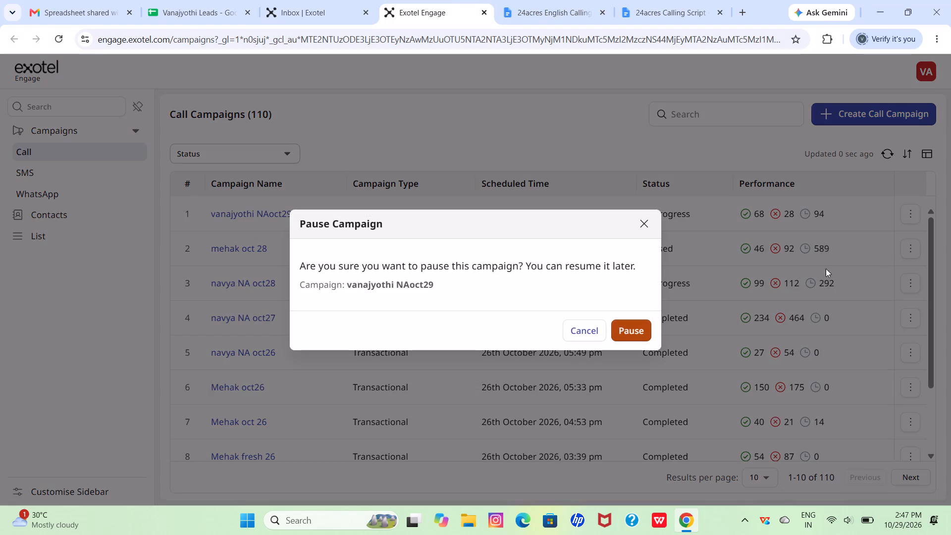
Pause the "vanajyothi NAoct29" call campaign.
{"action": "left_click", "coordinate": [613, 333]}
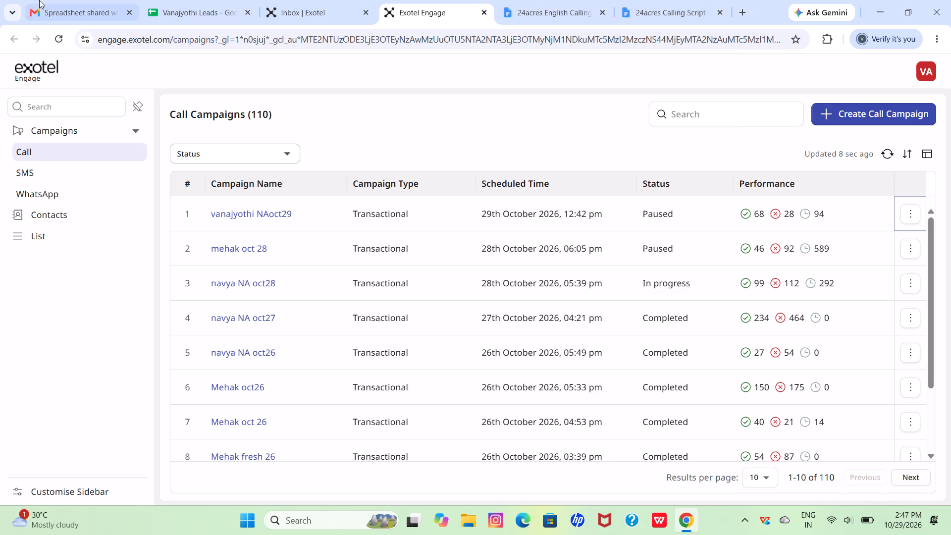
Switch back to the Vanajyothi Leads spreadsheet.
{"action": "left_click", "coordinate": [199, 0]}
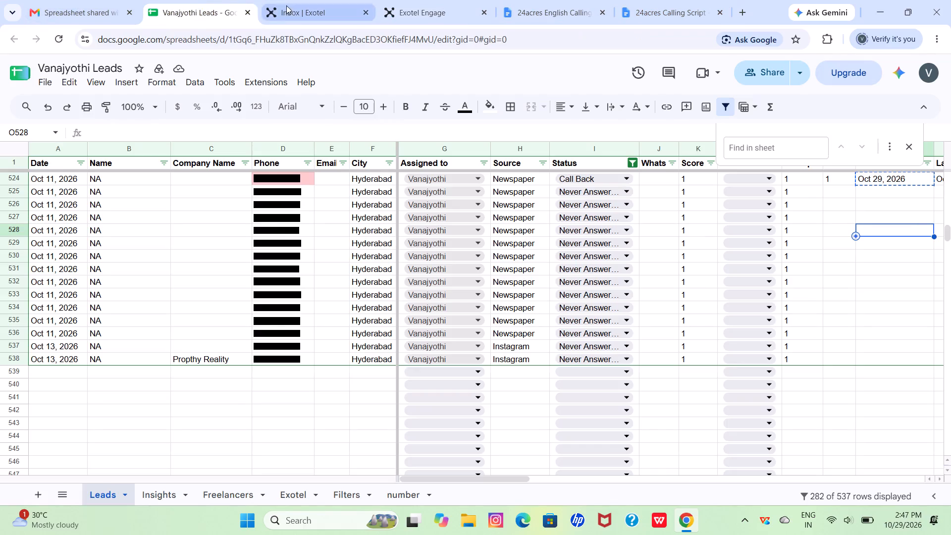
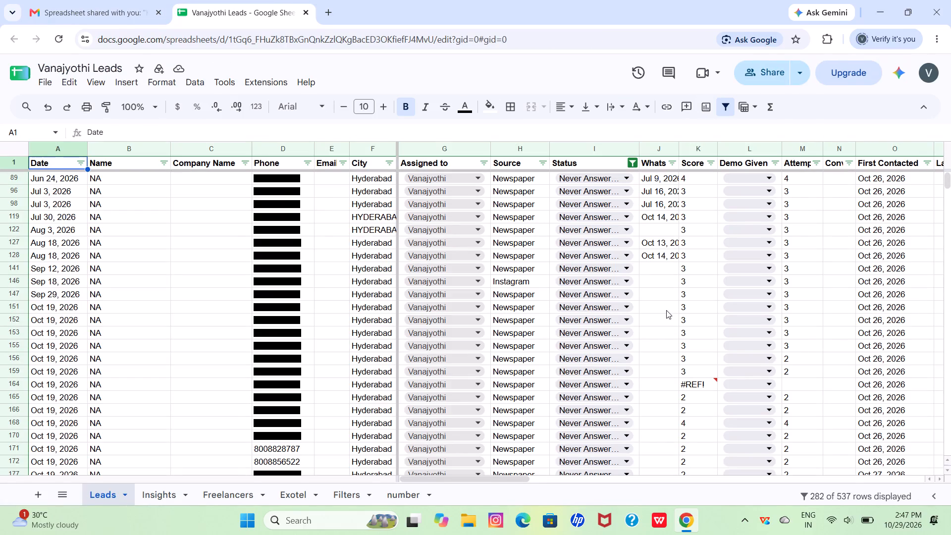
Review the status, attempts, contact date and notes columns of the filtered leads between rows 89 and 273 on the Leads sheet.
{"action": "scroll", "coordinate": [666, 310], "scroll_direction": "down", "scroll_amount": 5}
{"action": "scroll", "coordinate": [666, 310], "scroll_direction": "left", "scroll_amount": 6}
{"action": "scroll", "coordinate": [666, 310], "scroll_direction": "down", "scroll_amount": 3}
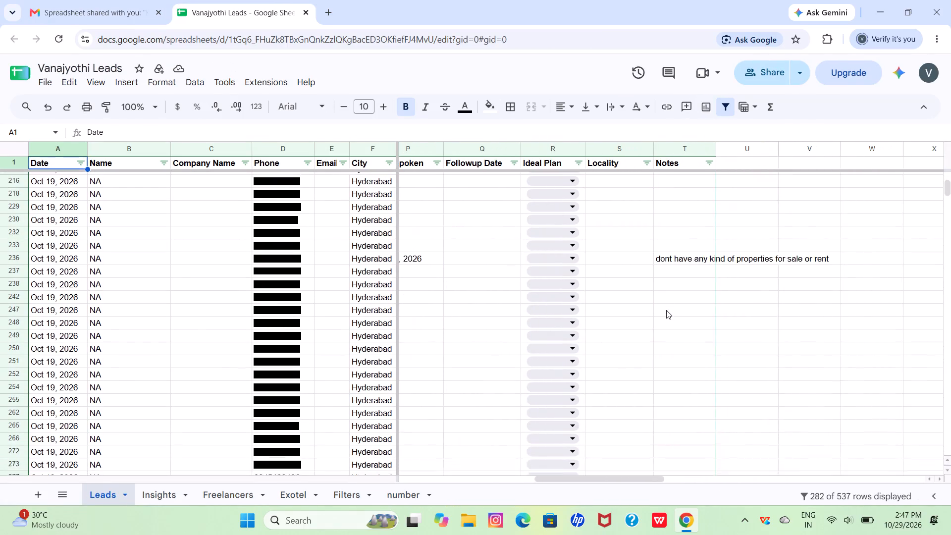
{"action": "scroll", "coordinate": [666, 310], "scroll_direction": "right", "scroll_amount": 3}
{"action": "scroll", "coordinate": [666, 310], "scroll_direction": "up", "scroll_amount": 5}
{"action": "scroll", "coordinate": [666, 310], "scroll_direction": "right", "scroll_amount": 4}
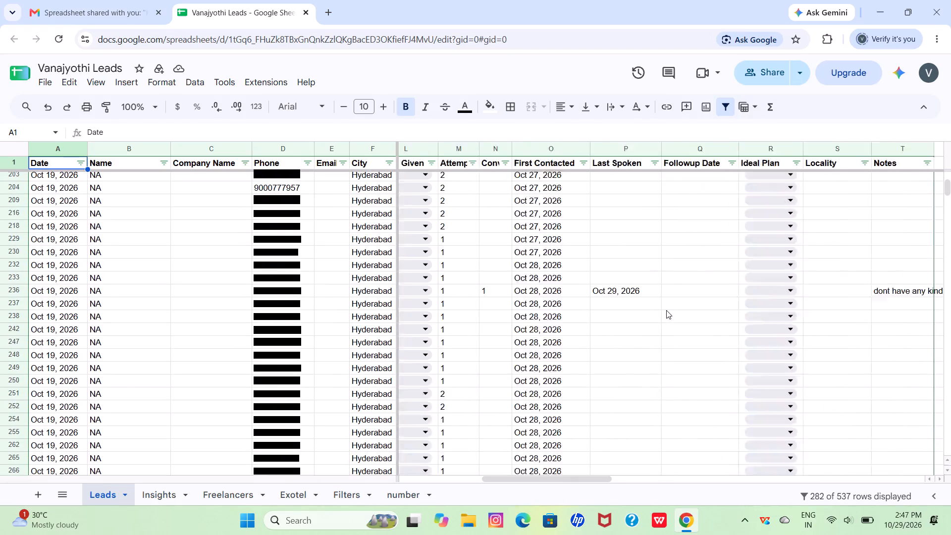
{"action": "scroll", "coordinate": [666, 310], "scroll_direction": "right", "scroll_amount": 2}
{"action": "scroll", "coordinate": [666, 310], "scroll_direction": "up", "scroll_amount": 14}
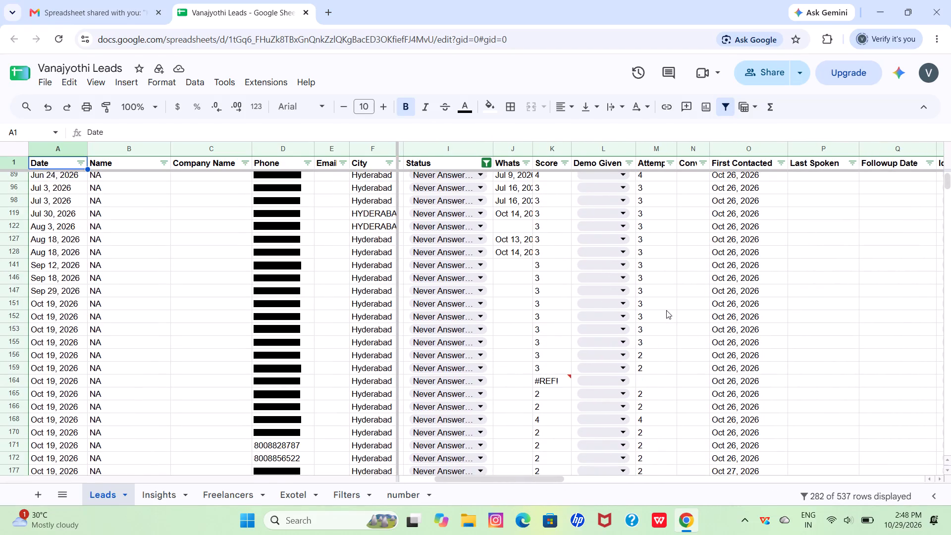
{"action": "scroll", "coordinate": [666, 310], "scroll_direction": "up", "scroll_amount": 6}
{"action": "scroll", "coordinate": [666, 310], "scroll_direction": "left", "scroll_amount": 8}
{"action": "scroll", "coordinate": [666, 310], "scroll_direction": "right", "scroll_amount": 3}
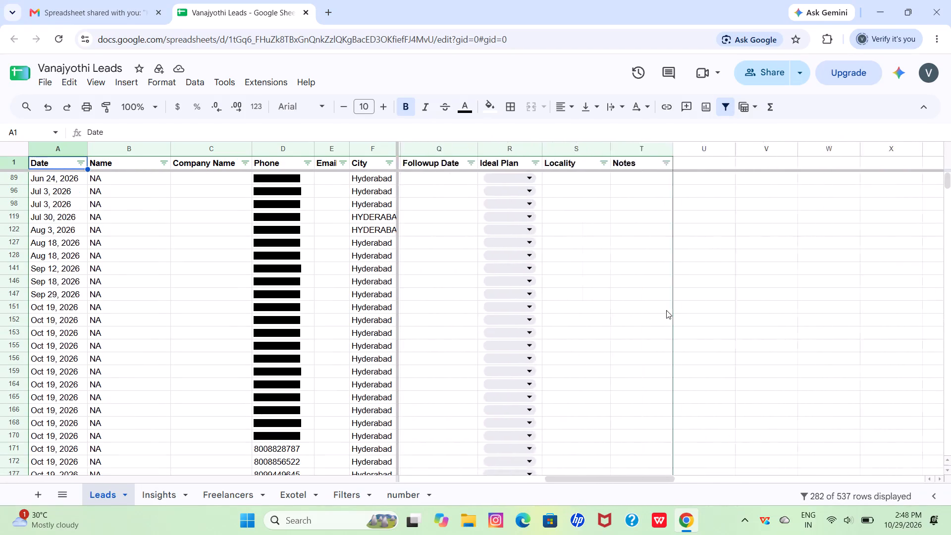
{"action": "scroll", "coordinate": [666, 310], "scroll_direction": "right", "scroll_amount": 3}
{"action": "scroll", "coordinate": [666, 310], "scroll_direction": "up", "scroll_amount": 8}
Examine the contact dates, follow-up dates and notes of the filtered leads from row 216 down to the Jan 24, 2025 leads around row 404.
{"action": "scroll", "coordinate": [666, 310], "scroll_direction": "down", "scroll_amount": 8}
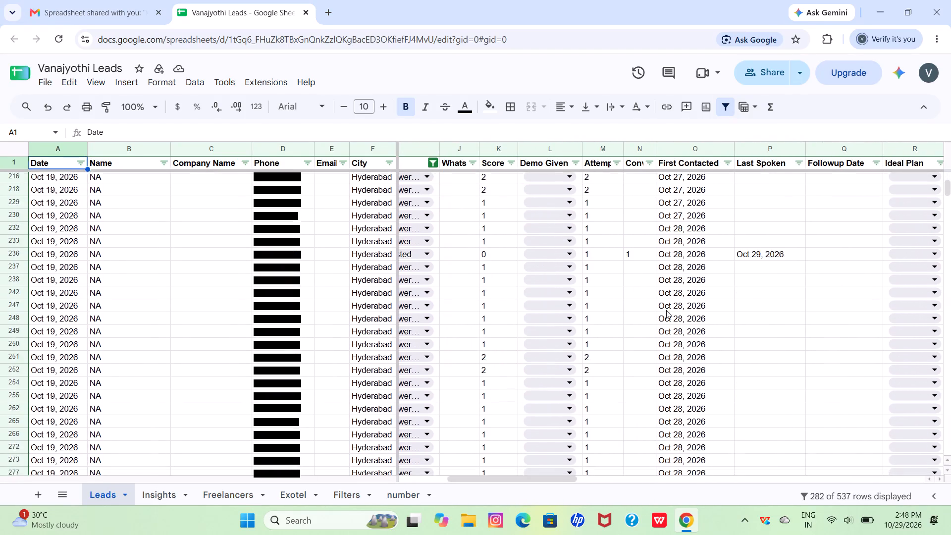
{"action": "scroll", "coordinate": [666, 310], "scroll_direction": "down", "scroll_amount": 5}
{"action": "scroll", "coordinate": [666, 310], "scroll_direction": "up", "scroll_amount": 6}
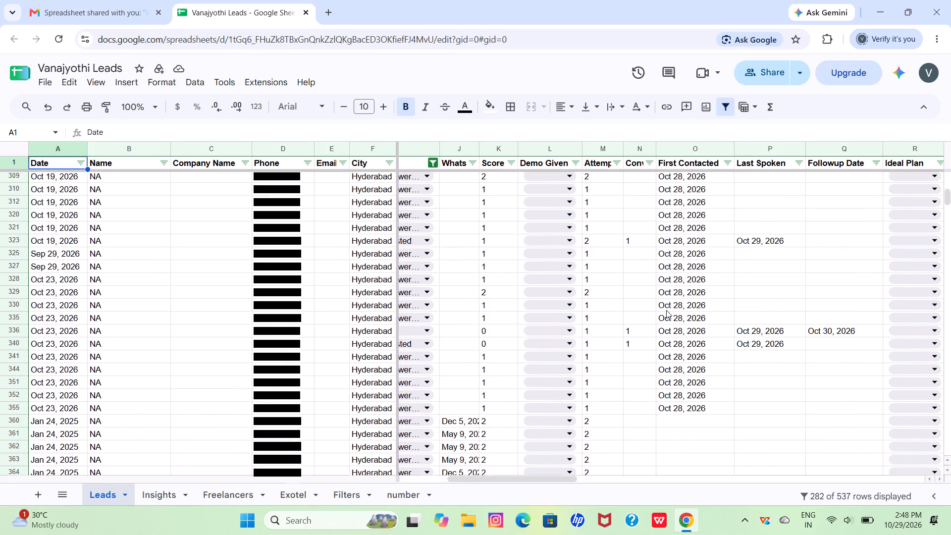
{"action": "scroll", "coordinate": [666, 310], "scroll_direction": "left", "scroll_amount": 6}
{"action": "scroll", "coordinate": [666, 310], "scroll_direction": "right", "scroll_amount": 3}
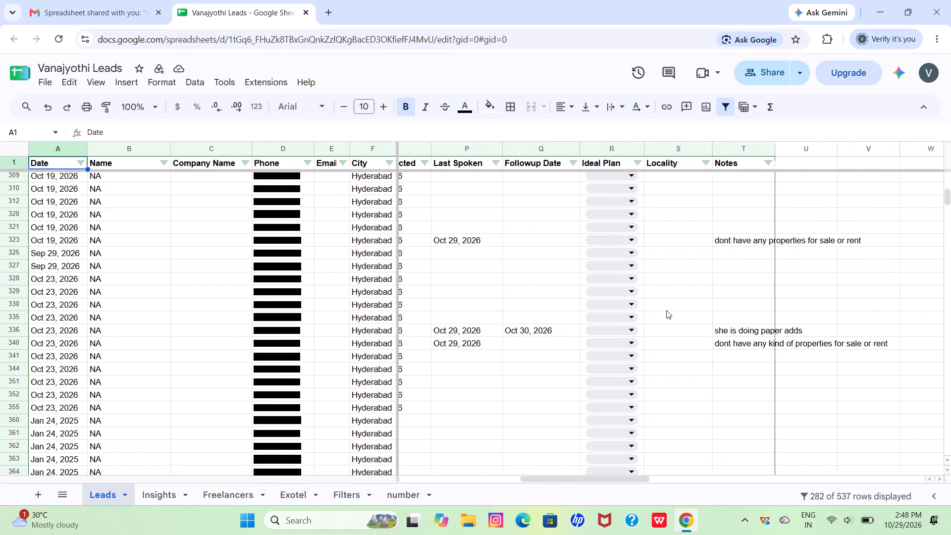
{"action": "scroll", "coordinate": [666, 310], "scroll_direction": "right", "scroll_amount": 8}
{"action": "scroll", "coordinate": [666, 310], "scroll_direction": "down", "scroll_amount": 3}
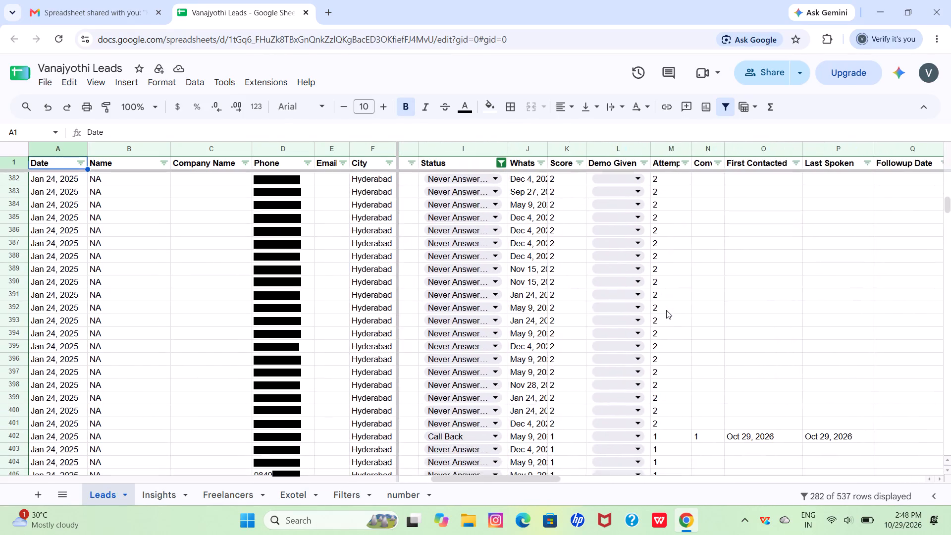
Review the filtered rows of the Leads sheet, checking call statuses, contact dates, follow-up dates and notes.
{"action": "scroll", "coordinate": [666, 310], "scroll_direction": "left", "scroll_amount": 5}
{"action": "scroll", "coordinate": [666, 310], "scroll_direction": "up", "scroll_amount": 5}
{"action": "scroll", "coordinate": [666, 310], "scroll_direction": "right", "scroll_amount": 1}
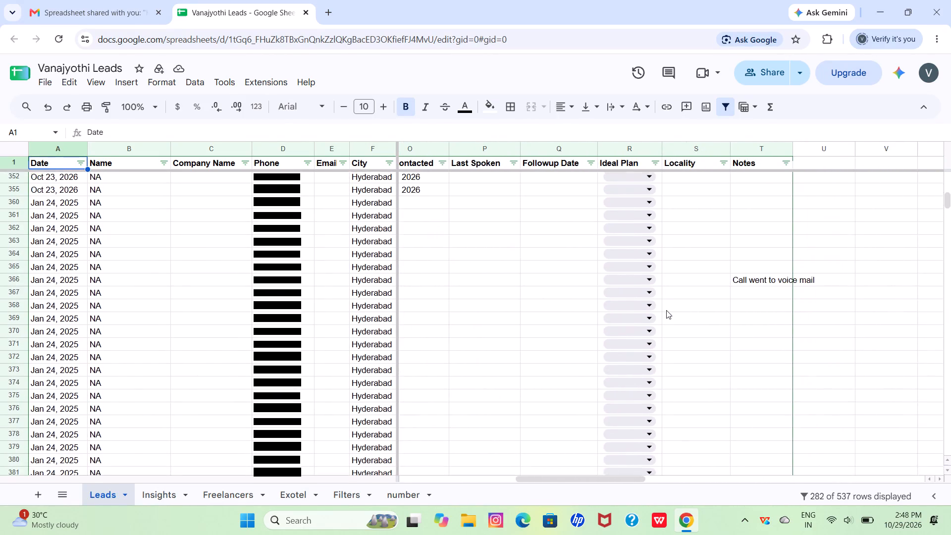
{"action": "scroll", "coordinate": [666, 310], "scroll_direction": "right", "scroll_amount": 2}
{"action": "scroll", "coordinate": [666, 310], "scroll_direction": "down", "scroll_amount": 3}
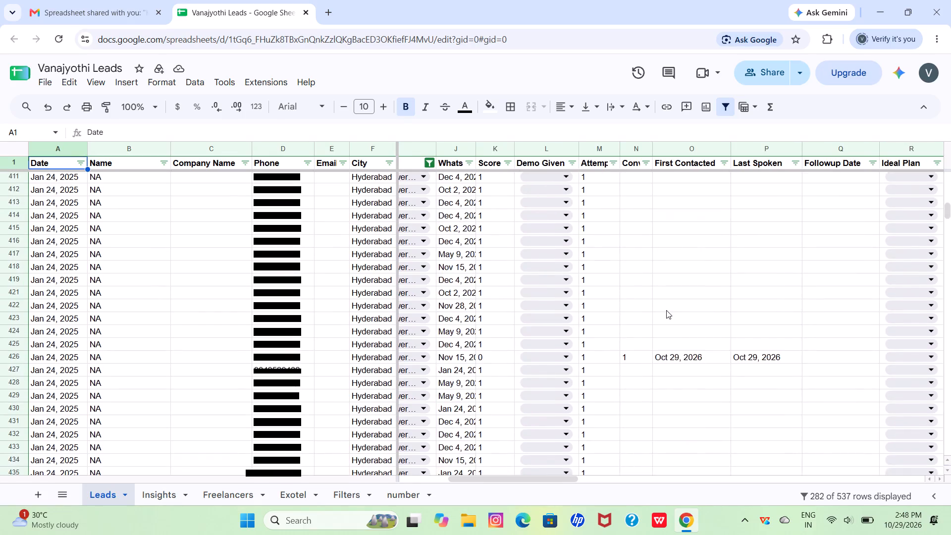
{"action": "scroll", "coordinate": [666, 310], "scroll_direction": "down", "scroll_amount": 2}
{"action": "scroll", "coordinate": [666, 310], "scroll_direction": "up", "scroll_amount": 2}
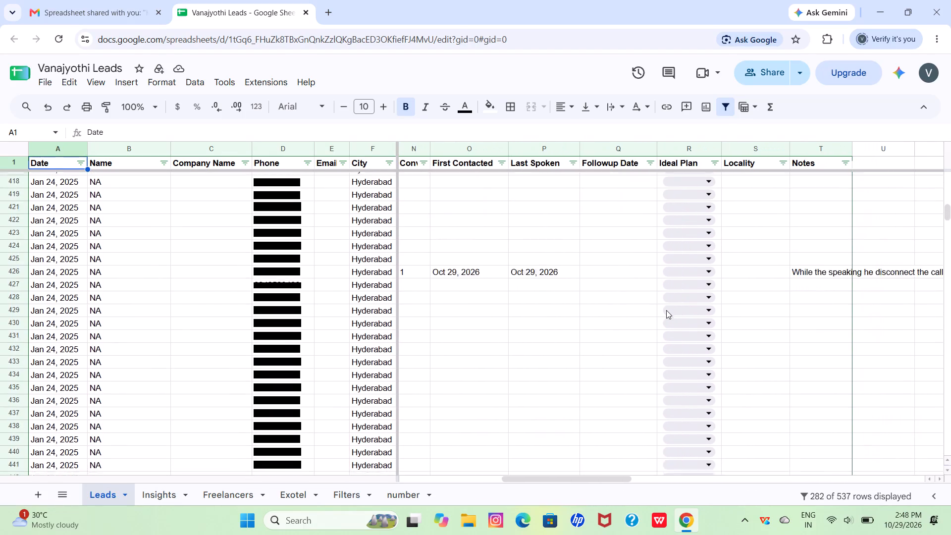
{"action": "scroll", "coordinate": [666, 310], "scroll_direction": "up", "scroll_amount": 2}
{"action": "scroll", "coordinate": [666, 310], "scroll_direction": "right", "scroll_amount": 7}
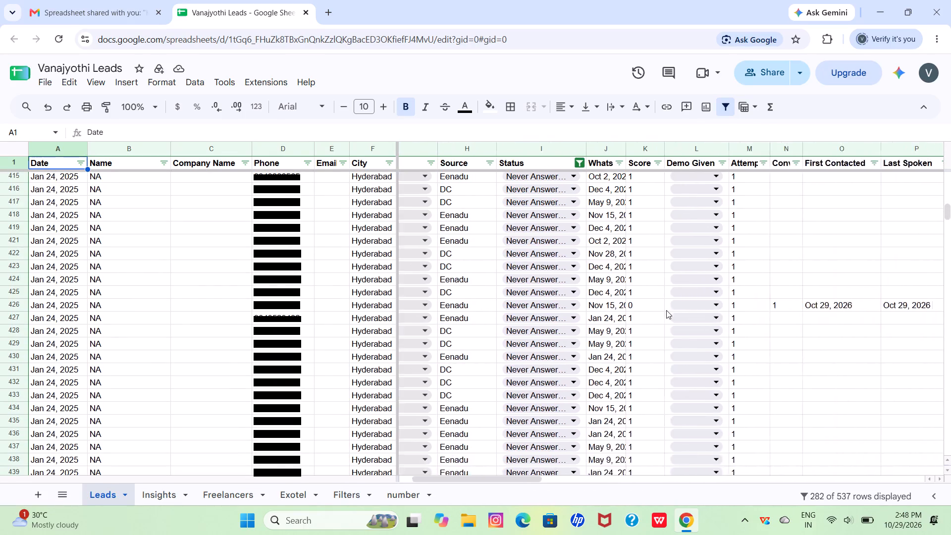
{"action": "scroll", "coordinate": [666, 310], "scroll_direction": "down", "scroll_amount": 5}
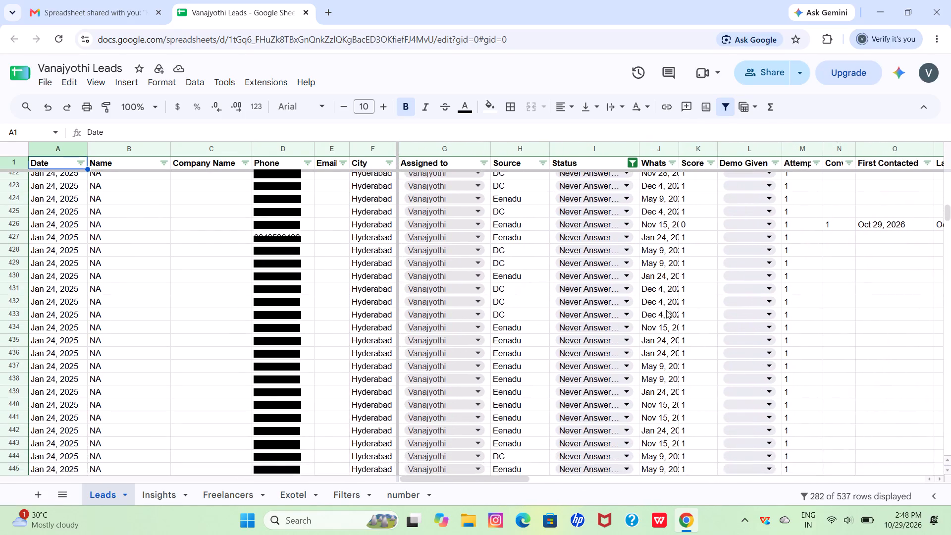
{"action": "scroll", "coordinate": [666, 310], "scroll_direction": "down", "scroll_amount": 12}
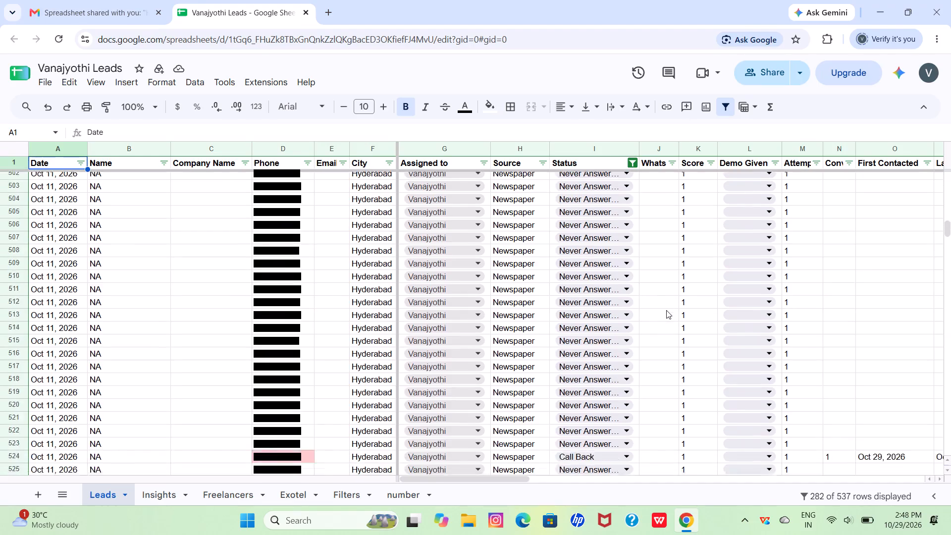
{"action": "scroll", "coordinate": [666, 310], "scroll_direction": "down", "scroll_amount": 2}
{"action": "scroll", "coordinate": [666, 310], "scroll_direction": "up", "scroll_amount": 5}
{"action": "scroll", "coordinate": [666, 310], "scroll_direction": "down", "scroll_amount": 1}
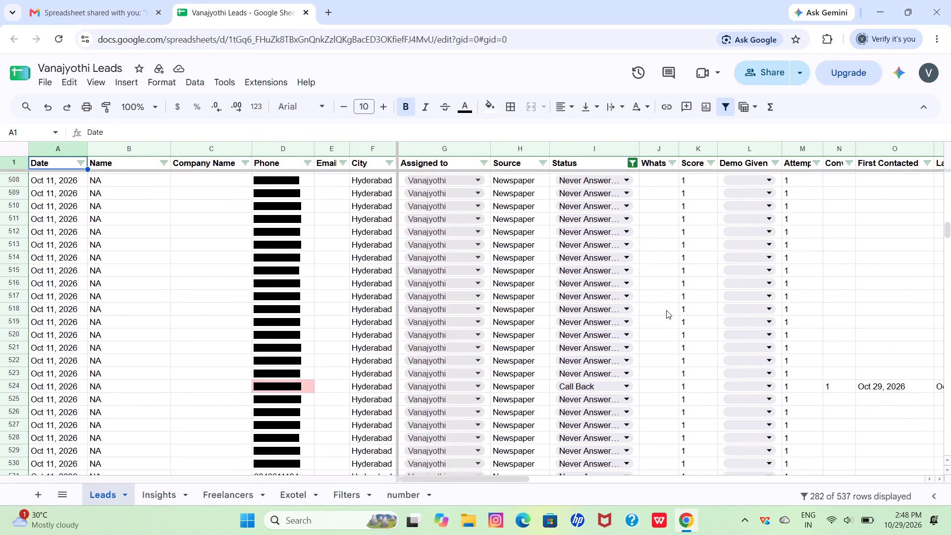
{"action": "scroll", "coordinate": [577, 392], "scroll_direction": "left", "scroll_amount": 6}
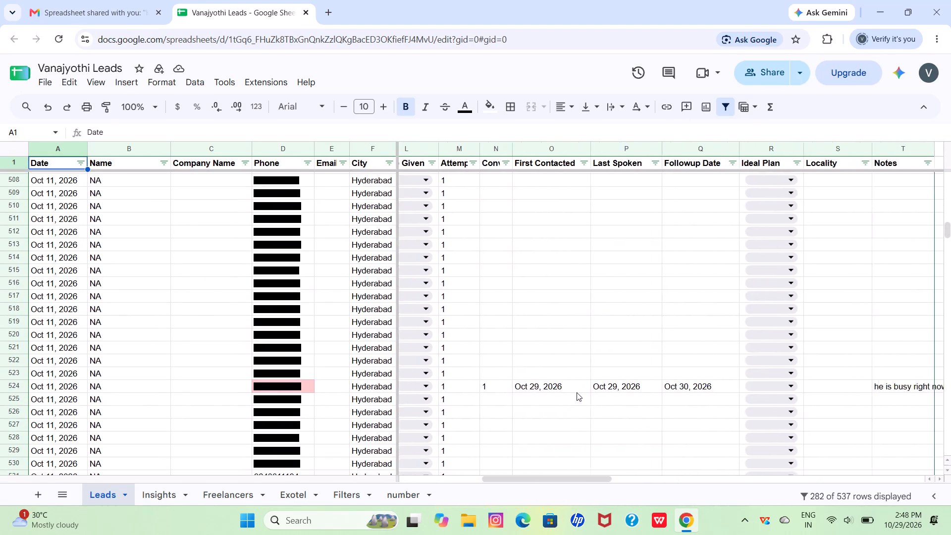
{"action": "scroll", "coordinate": [577, 392], "scroll_direction": "left", "scroll_amount": 7}
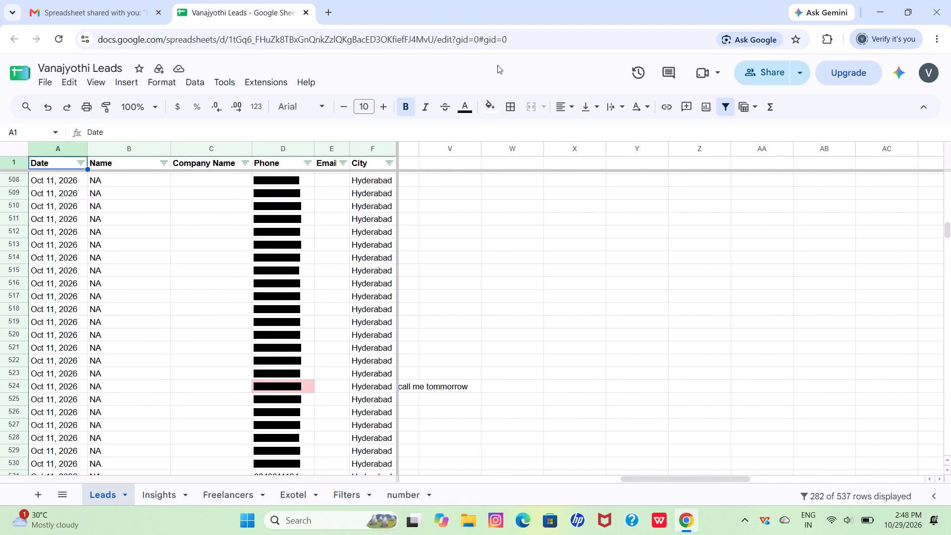
Open a new browser tab alongside the Vanajyothi Leads spreadsheet.
{"action": "left_click", "coordinate": [324, 5]}
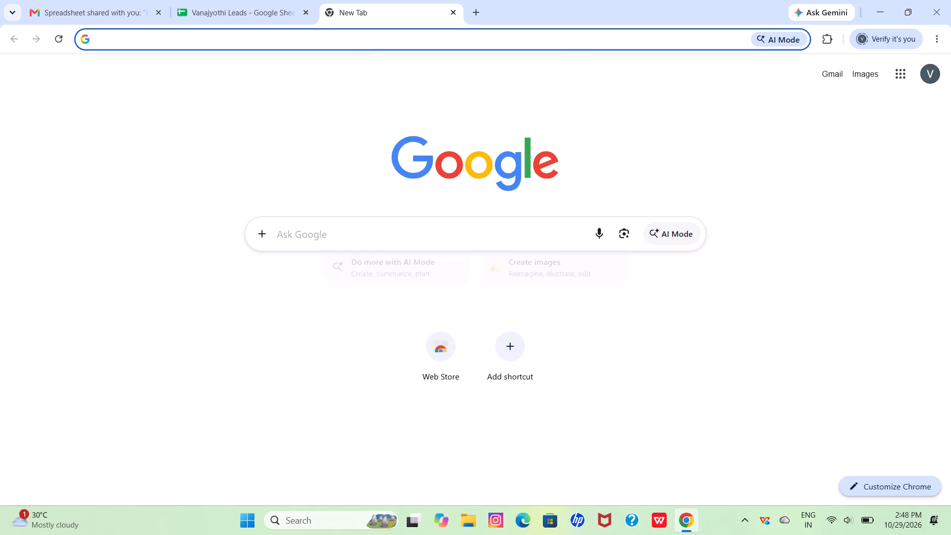
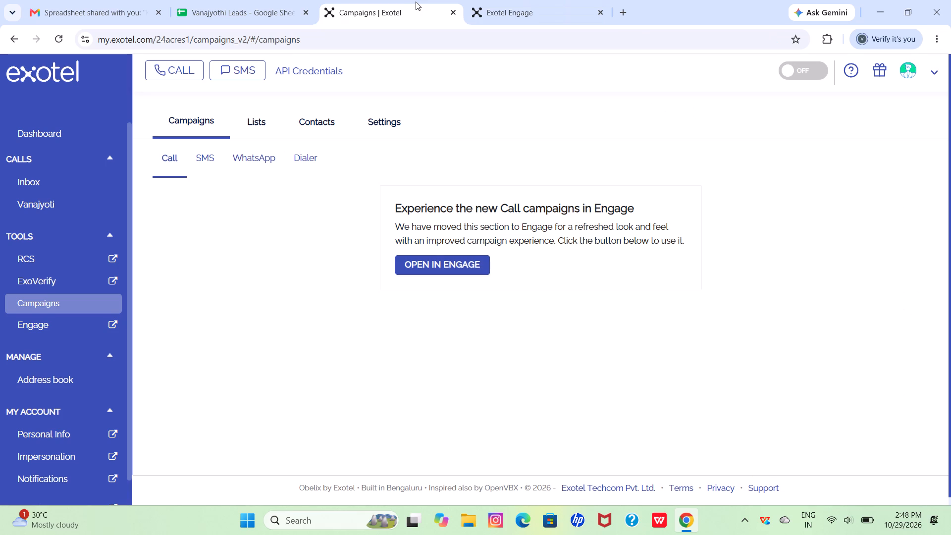
Open a new browser tab alongside the Exotel campaign pages.
{"action": "left_click", "coordinate": [626, 20]}
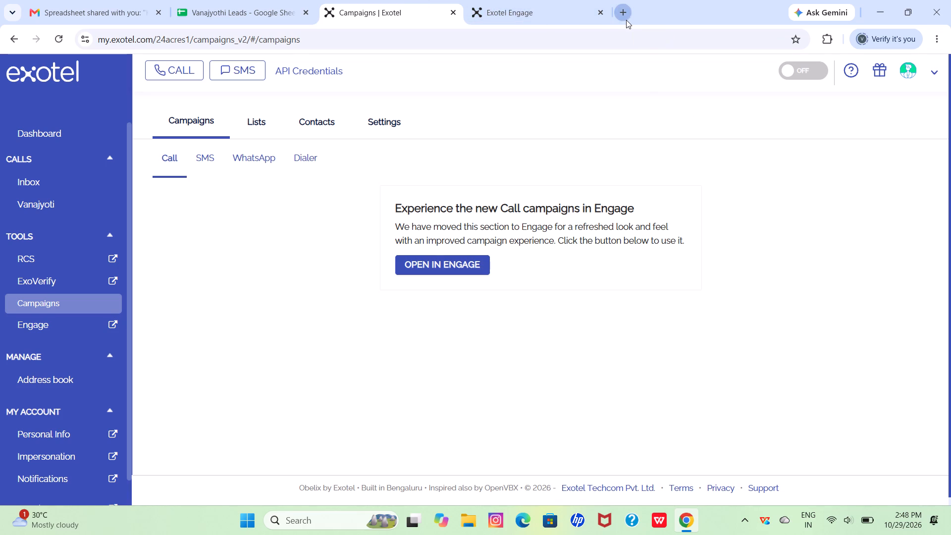
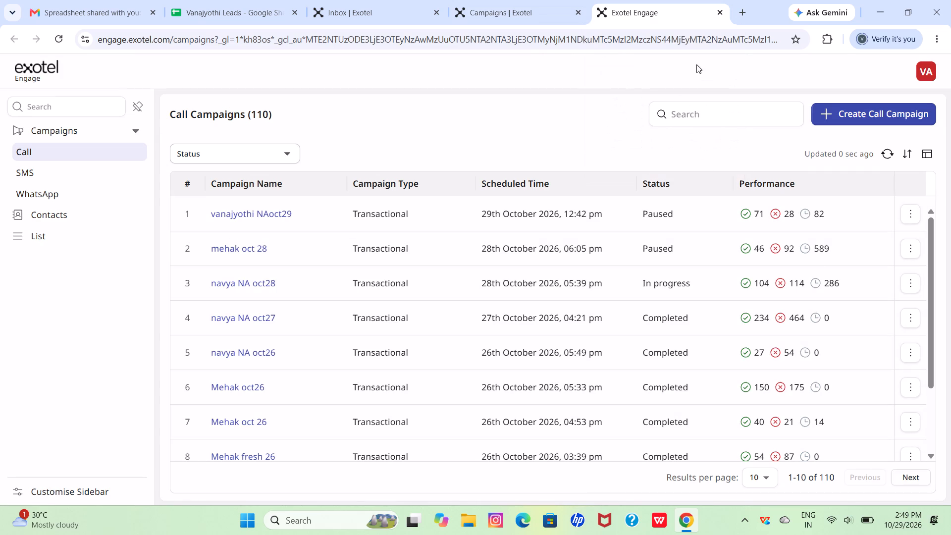
Resume the paused call campaign vanajyothi NAoct29.
{"action": "left_click", "coordinate": [910, 214]}
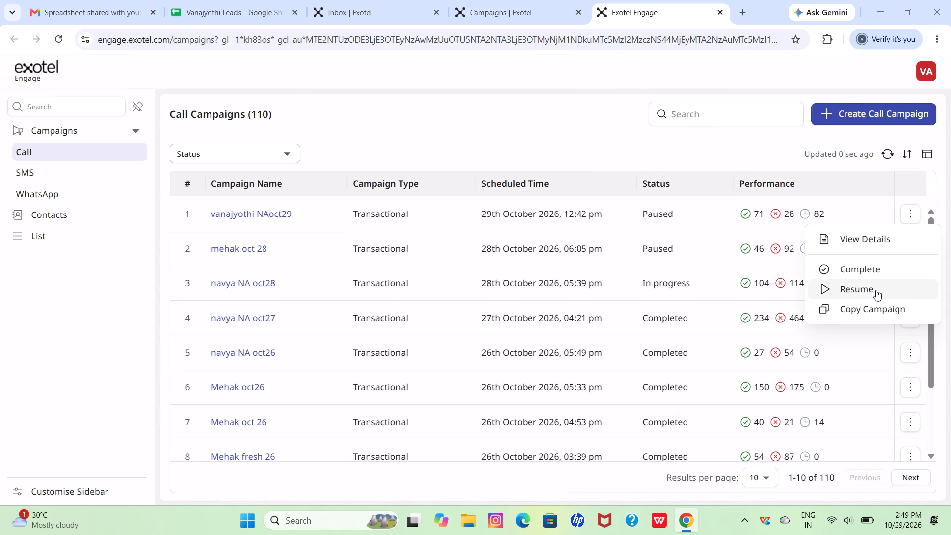
{"action": "left_click", "coordinate": [876, 290]}
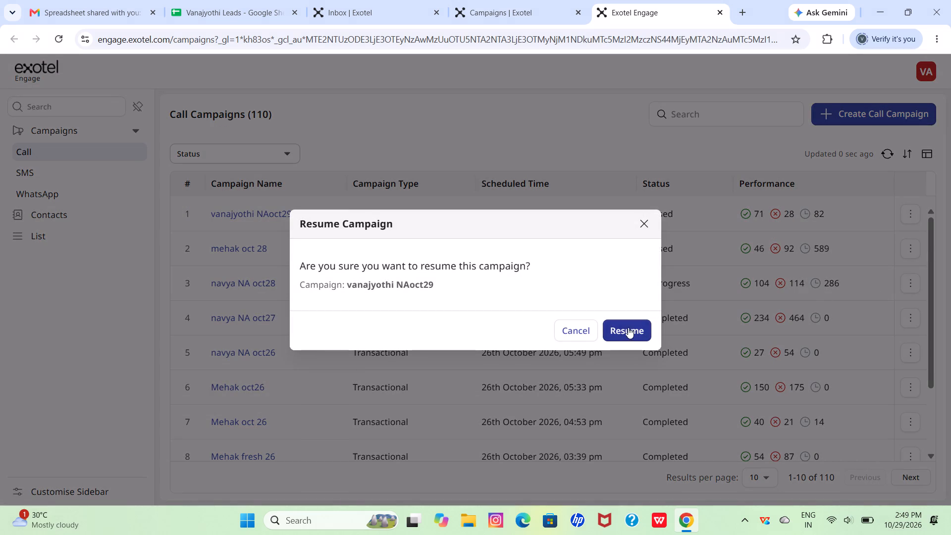
{"action": "left_click", "coordinate": [633, 331]}
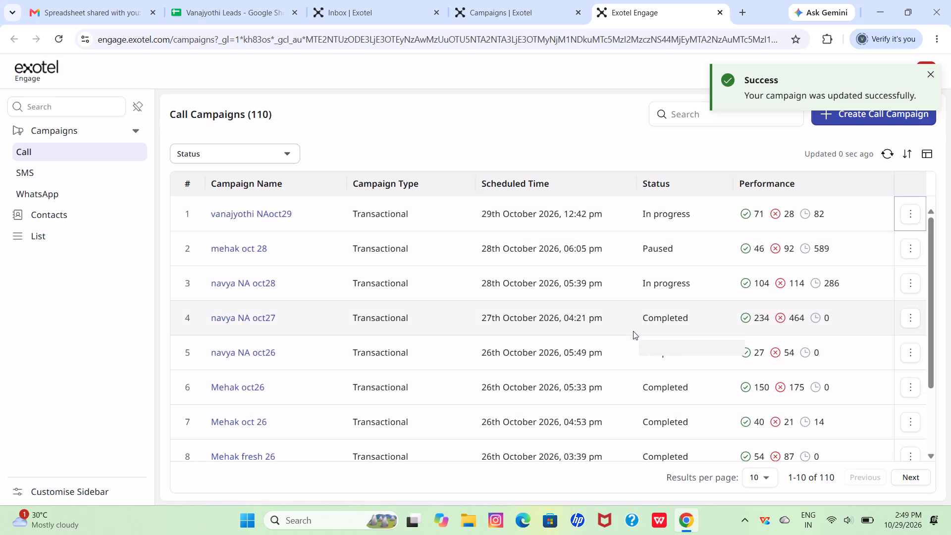
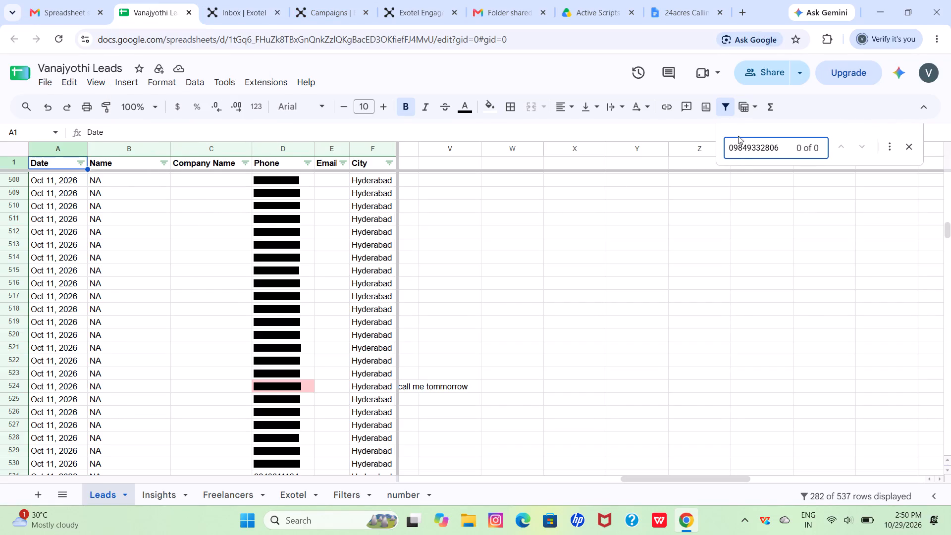
Search the Leads sheet for the contact's phone number without its leading zero.
{"action": "left_click", "coordinate": [736, 146]}
{"action": "key", "text": "BackSpace"}
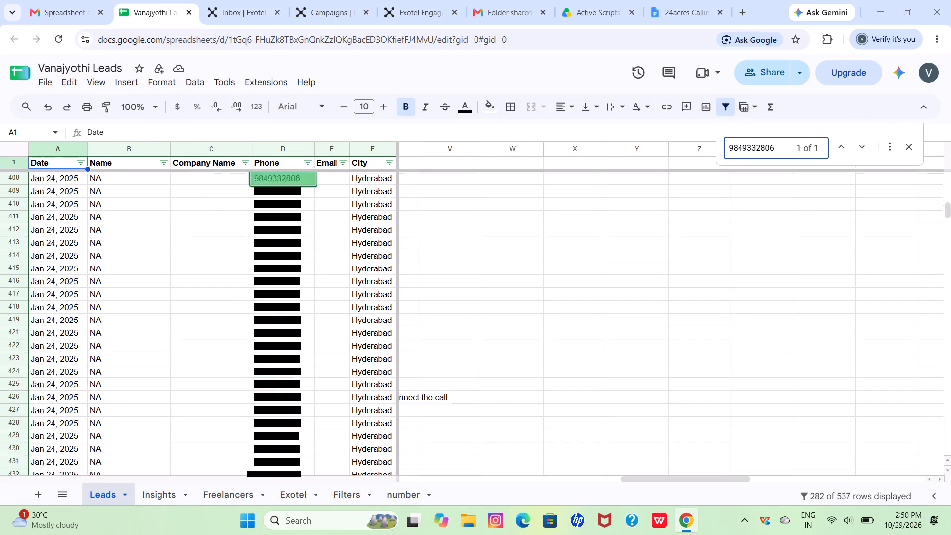
Enter 1 in the Conv column for the matched lead in row 408.
{"action": "scroll", "coordinate": [736, 146], "scroll_direction": "up", "scroll_amount": 1}
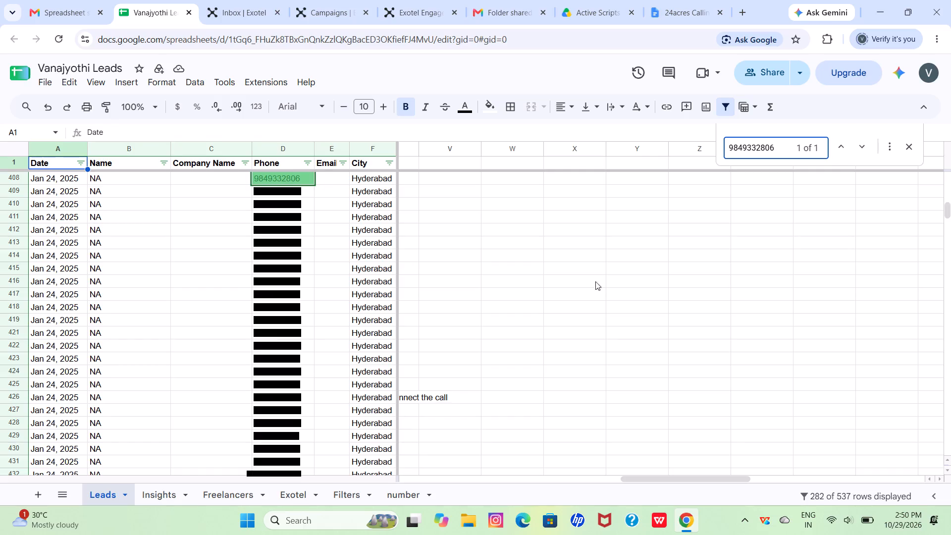
{"action": "scroll", "coordinate": [532, 236], "scroll_direction": "up", "scroll_amount": 1}
{"action": "scroll", "coordinate": [453, 279], "scroll_direction": "right", "scroll_amount": 10}
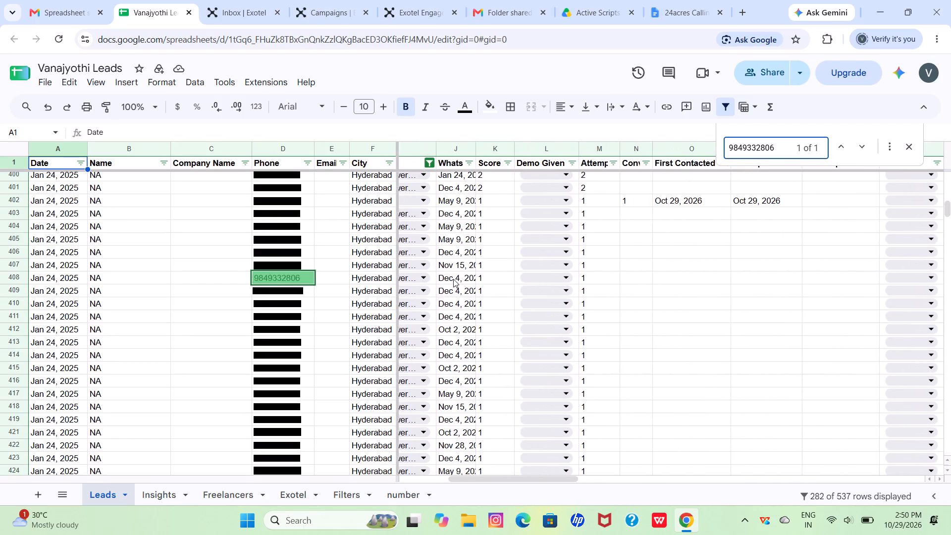
{"action": "scroll", "coordinate": [453, 279], "scroll_direction": "right", "scroll_amount": 1}
{"action": "scroll", "coordinate": [453, 279], "scroll_direction": "left", "scroll_amount": 1}
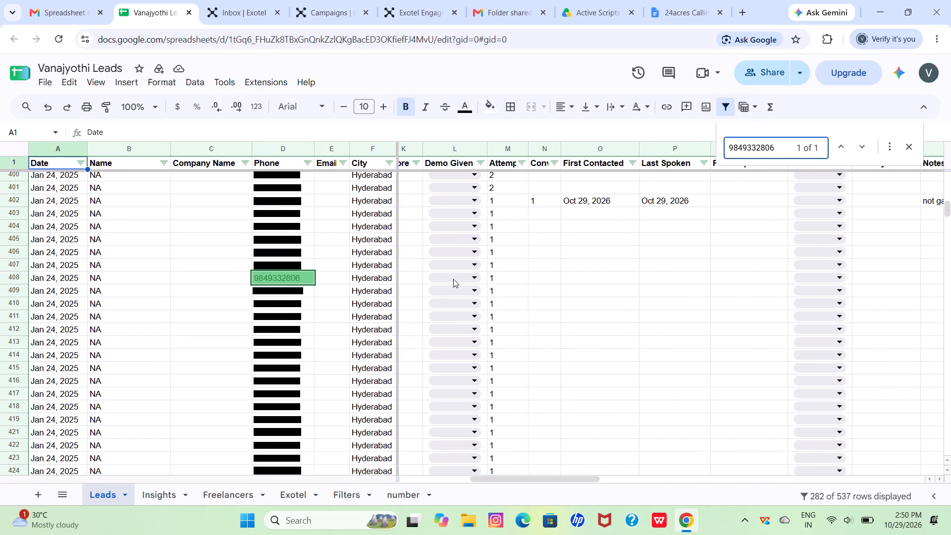
{"action": "left_click", "coordinate": [550, 282]}
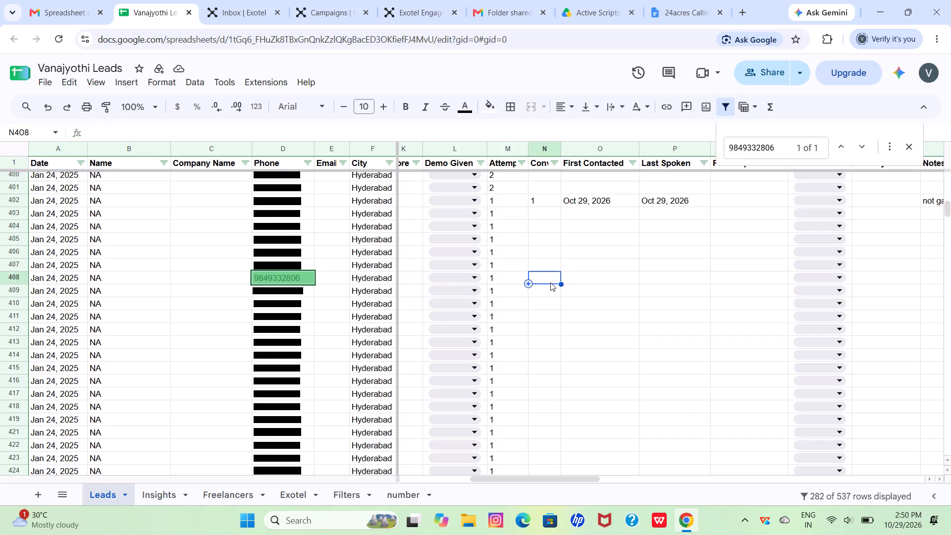
{"action": "key", "text": "1"}
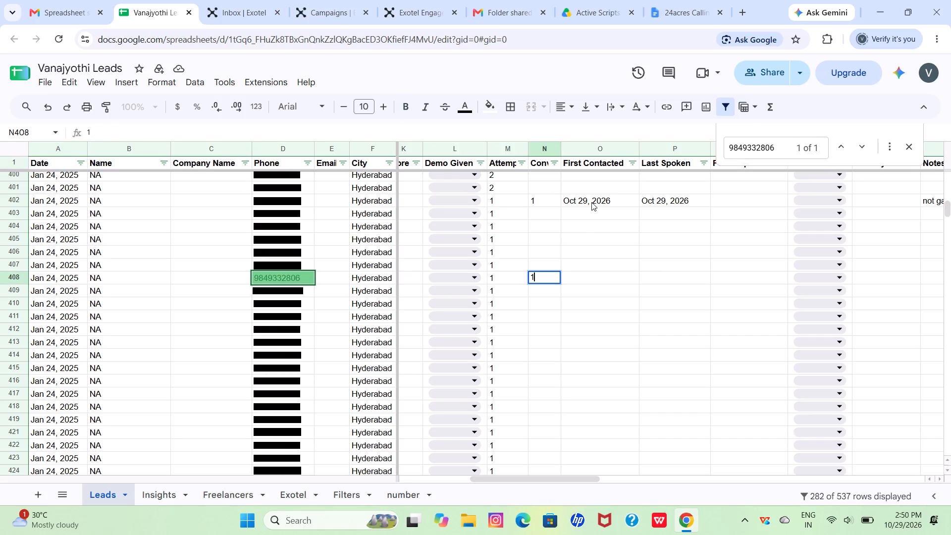
Copy the date Oct 29, 2026 from row 402 into row 408's First Contacted and Last Spoken cells.
{"action": "left_click", "coordinate": [591, 202]}
{"action": "key", "text": "ctrl+c"}
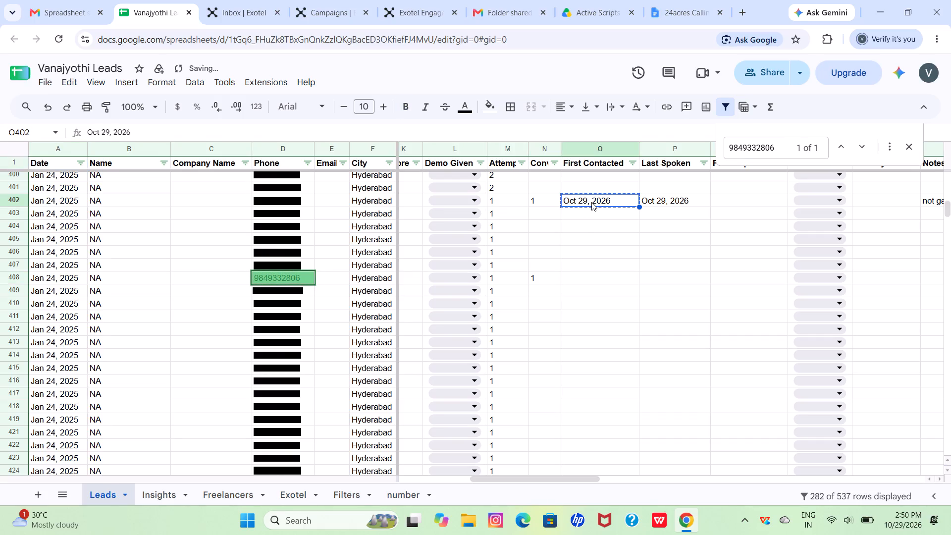
{"action": "left_click", "coordinate": [598, 282]}
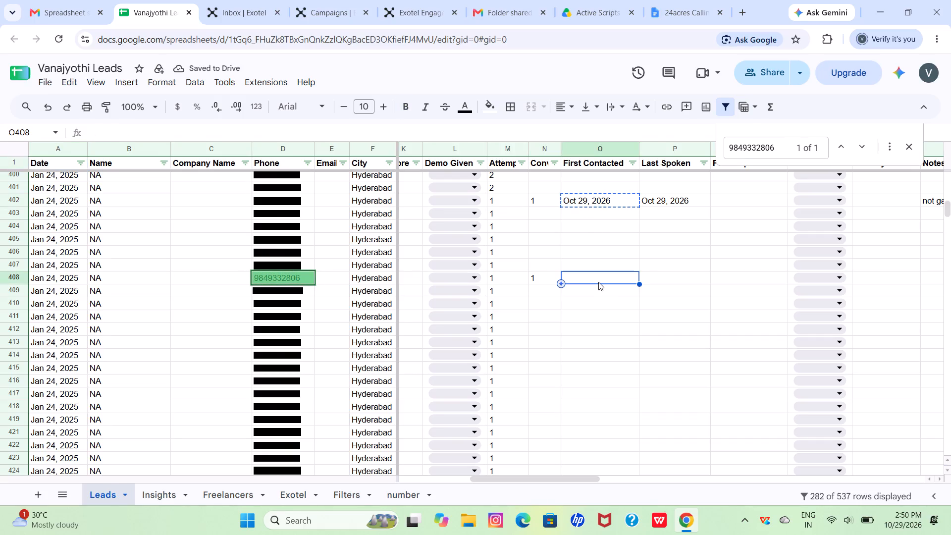
{"action": "key", "text": "ctrl+v"}
{"action": "left_click", "coordinate": [658, 281]}
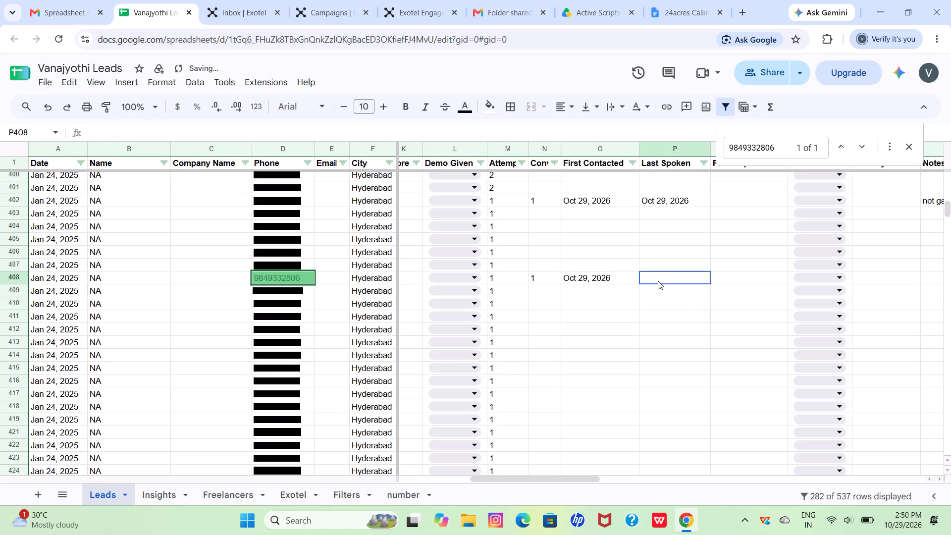
{"action": "key", "text": "ctrl+v"}
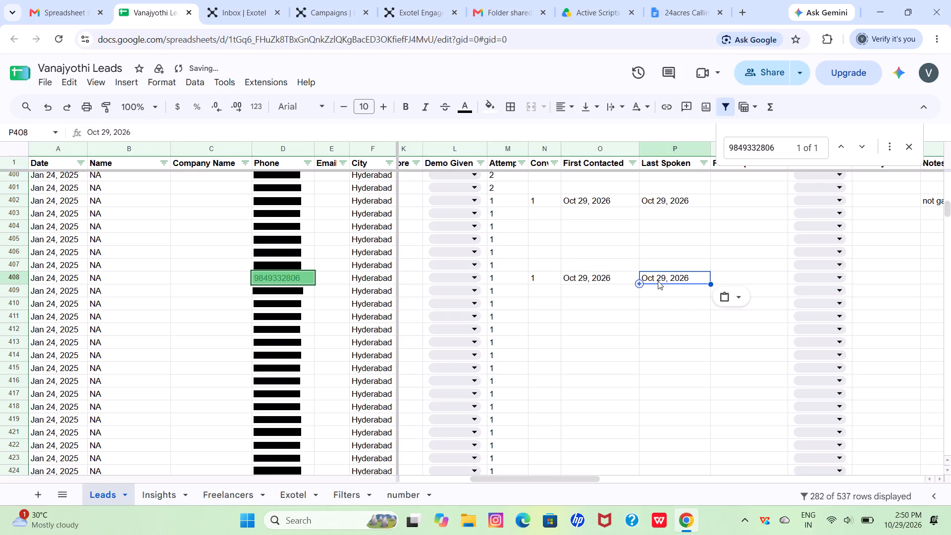
Set the Status of the lead in row 408 to Not Interested.
{"action": "left_click", "coordinate": [760, 276]}
{"action": "scroll", "coordinate": [760, 276], "scroll_direction": "left", "scroll_amount": 1}
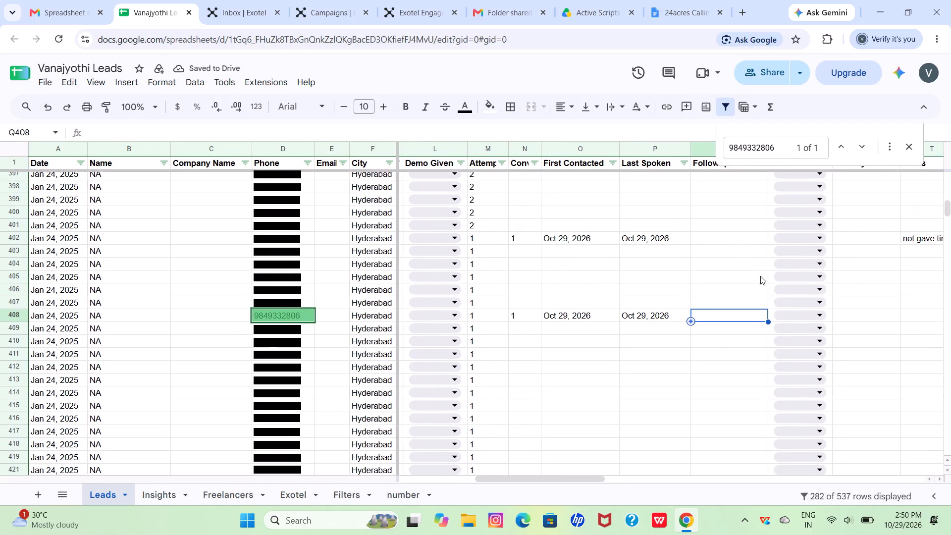
{"action": "scroll", "coordinate": [760, 276], "scroll_direction": "left", "scroll_amount": 1}
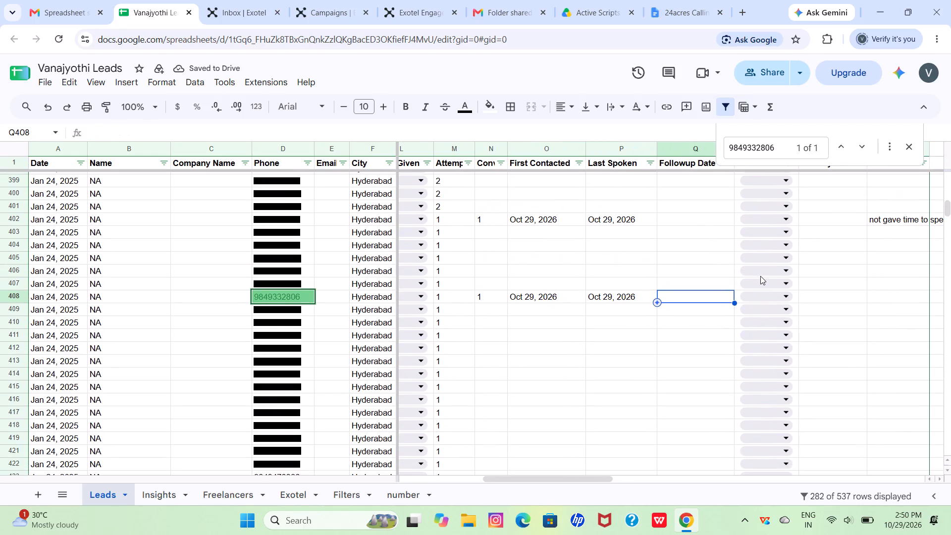
{"action": "scroll", "coordinate": [760, 276], "scroll_direction": "left", "scroll_amount": 2}
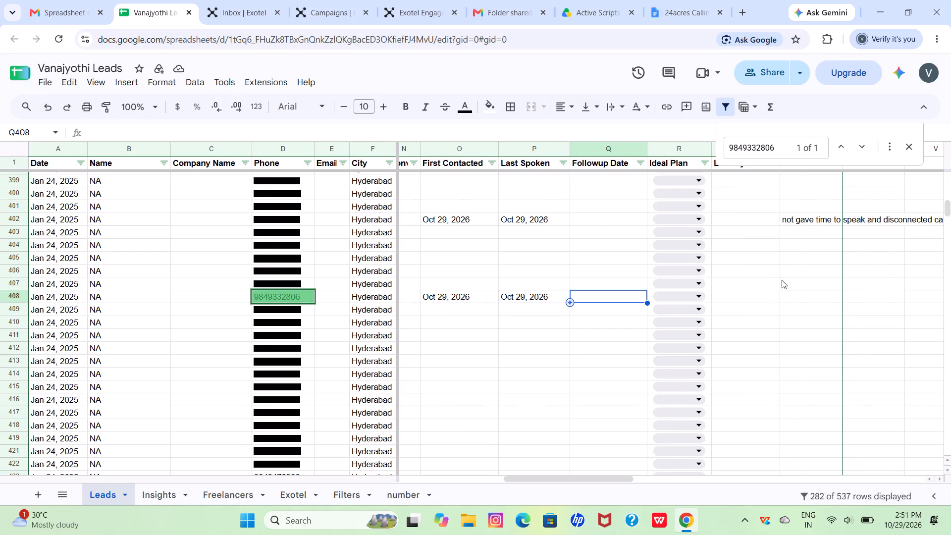
{"action": "left_click", "coordinate": [796, 301]}
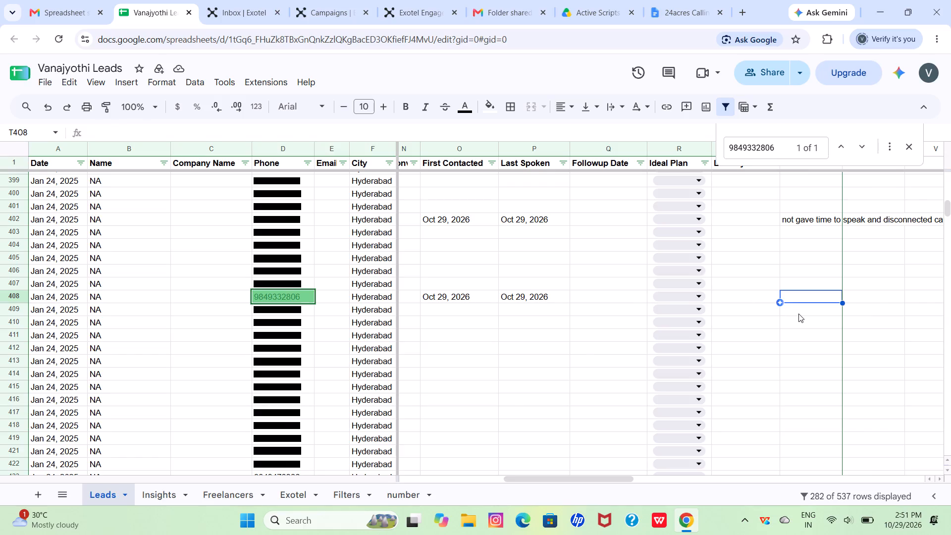
{"action": "scroll", "coordinate": [798, 314], "scroll_direction": "right", "scroll_amount": 7}
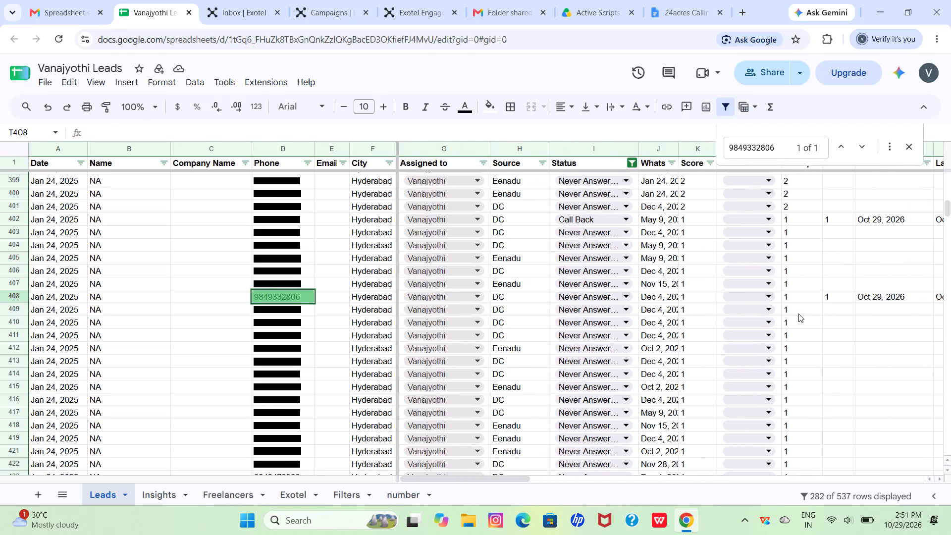
{"action": "left_click", "coordinate": [604, 293]}
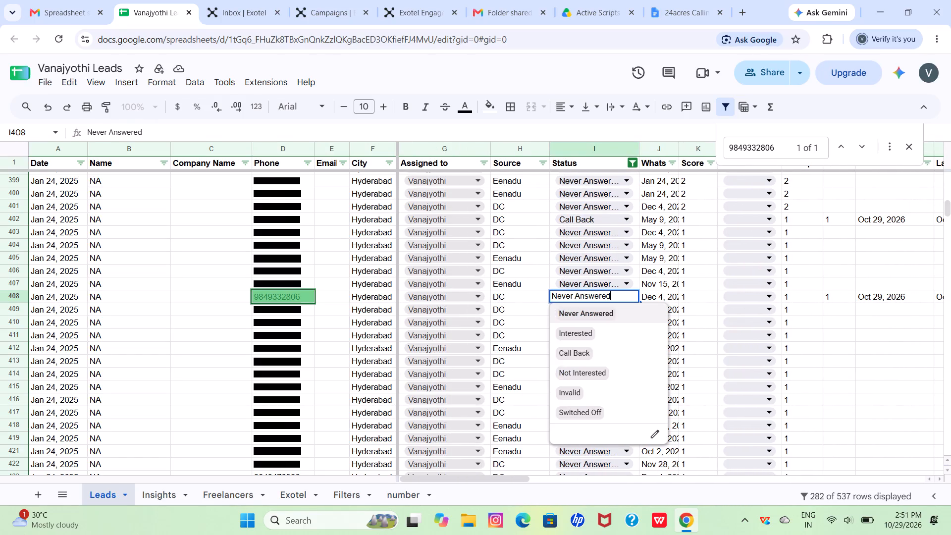
{"action": "left_click", "coordinate": [581, 374]}
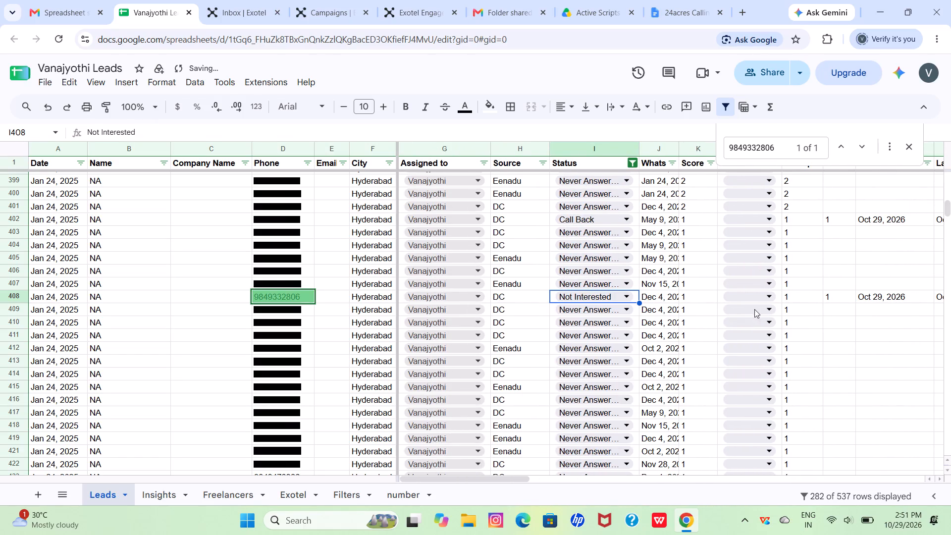
Enter the note "dont have any kind of properties for sale or rent" in row 408's Notes column.
{"action": "left_click", "coordinate": [825, 303]}
{"action": "scroll", "coordinate": [825, 303], "scroll_direction": "left", "scroll_amount": 5}
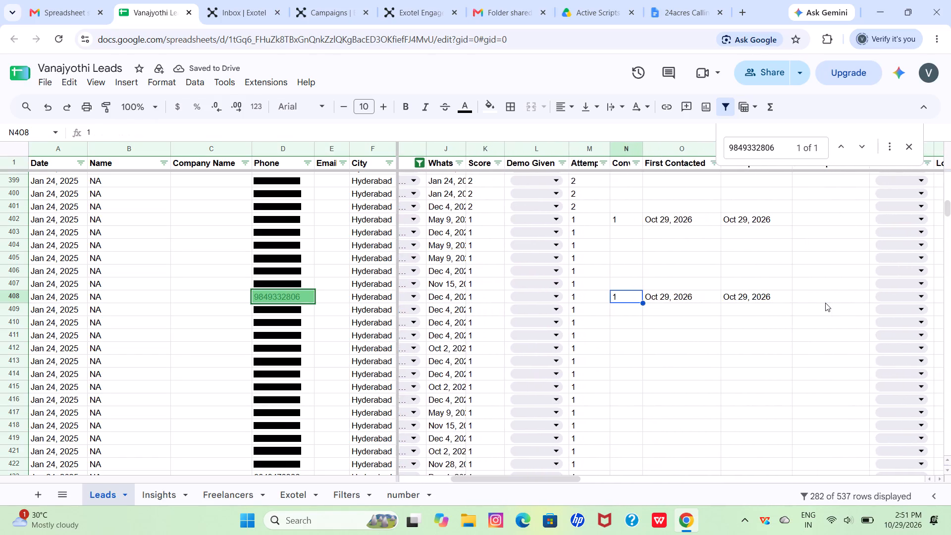
{"action": "scroll", "coordinate": [825, 303], "scroll_direction": "left", "scroll_amount": 4}
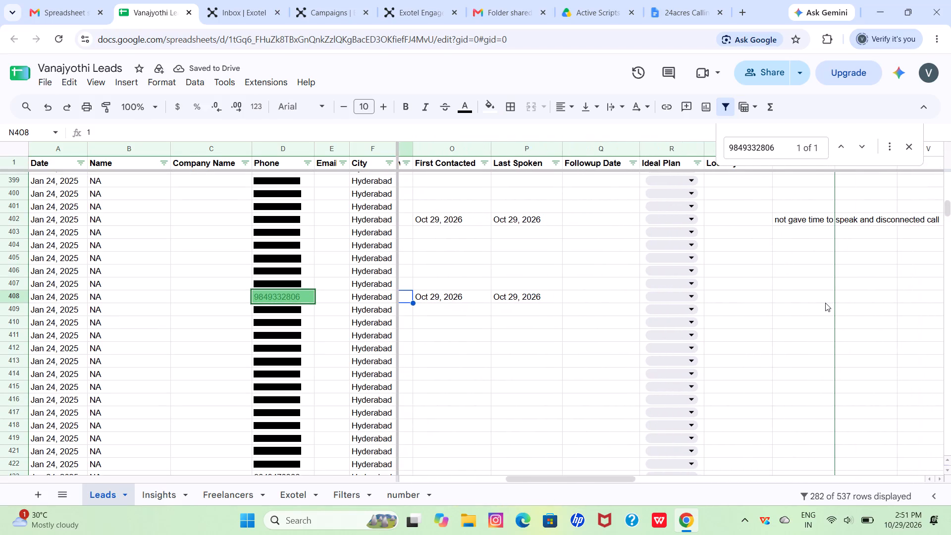
{"action": "left_click", "coordinate": [785, 300]}
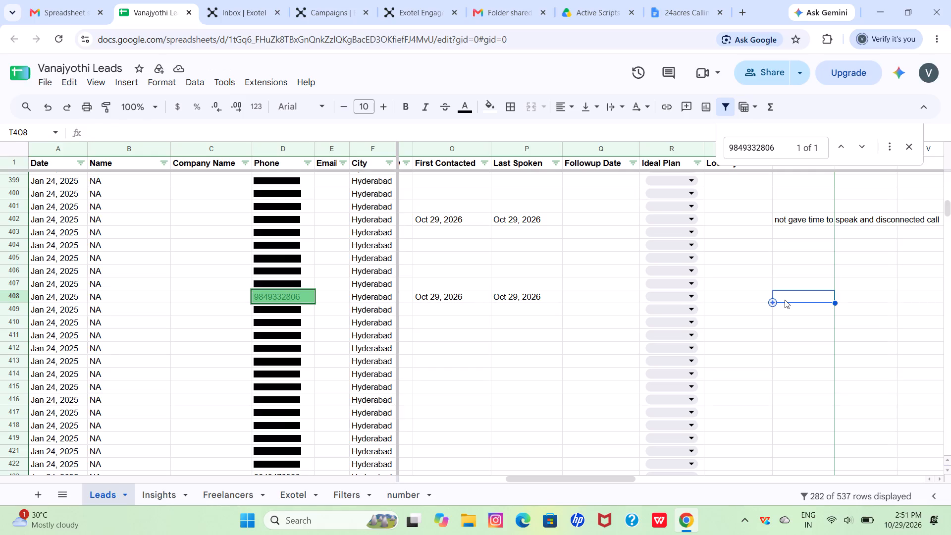
{"action": "type", "text": "dont have"}
{"action": "key", "text": "space"}
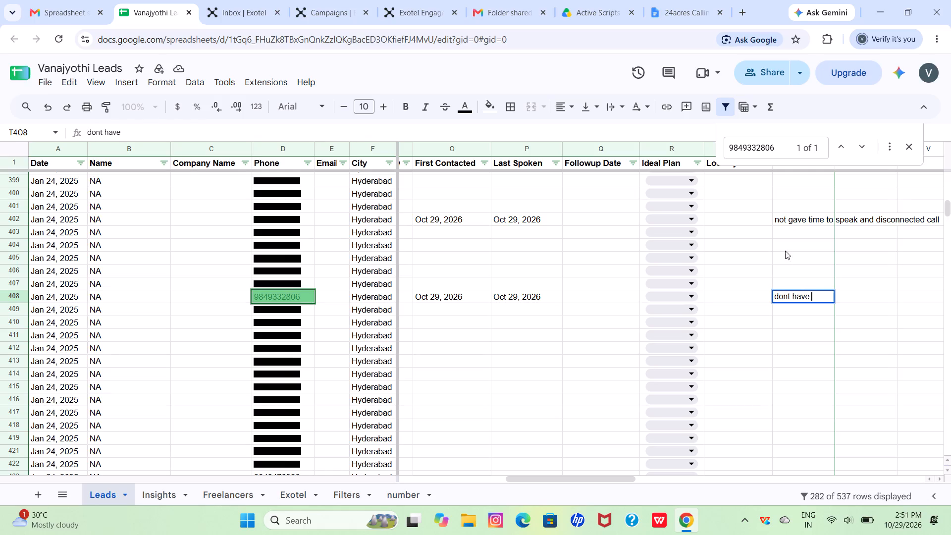
{"action": "type", "text": "any kind"}
{"action": "key", "text": "space"}
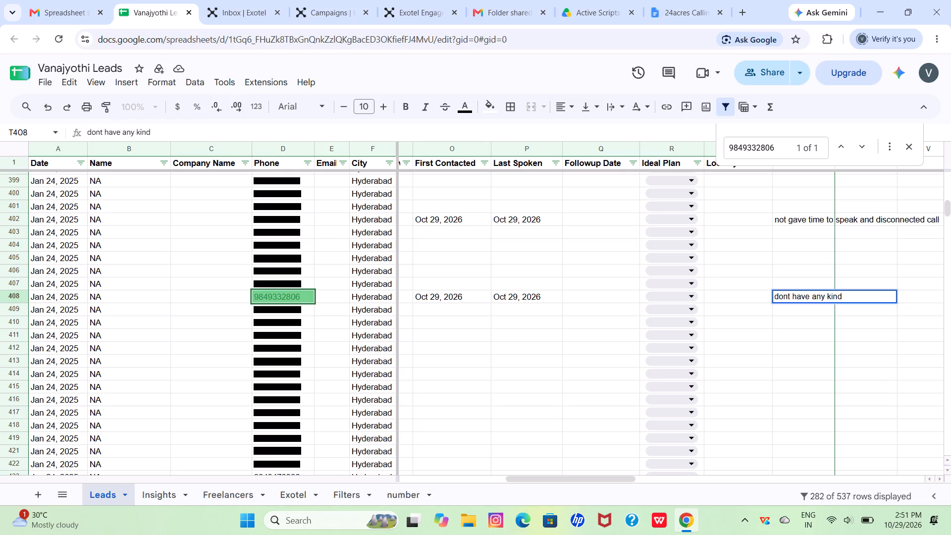
{"action": "type", "text": "of properties"}
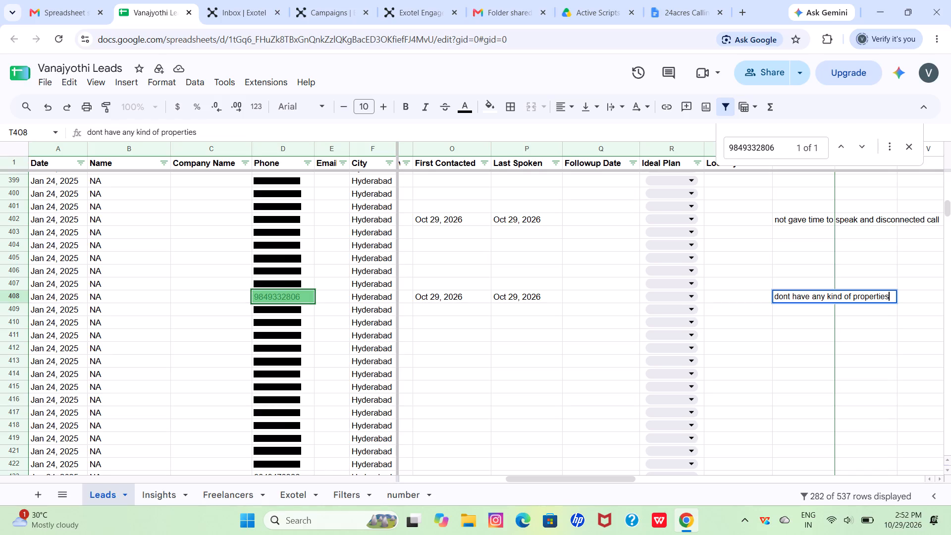
{"action": "key", "text": "space"}
{"action": "type", "text": "for salr or"}
{"action": "key", "text": "space"}
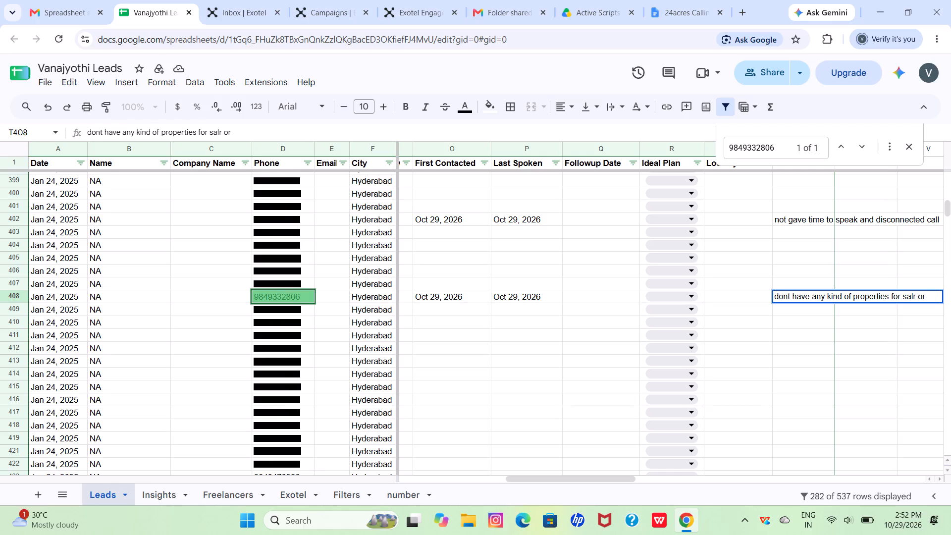
{"action": "key", "text": "BackSpace"}
{"action": "key", "text": "BackSpace"}
{"action": "key", "text": "BackSpace"}
{"action": "key", "text": "BackSpace"}
{"action": "key", "text": "BackSpace"}
{"action": "type", "text": "e"}
{"action": "key", "text": "space"}
{"action": "type", "text": "or rent"}
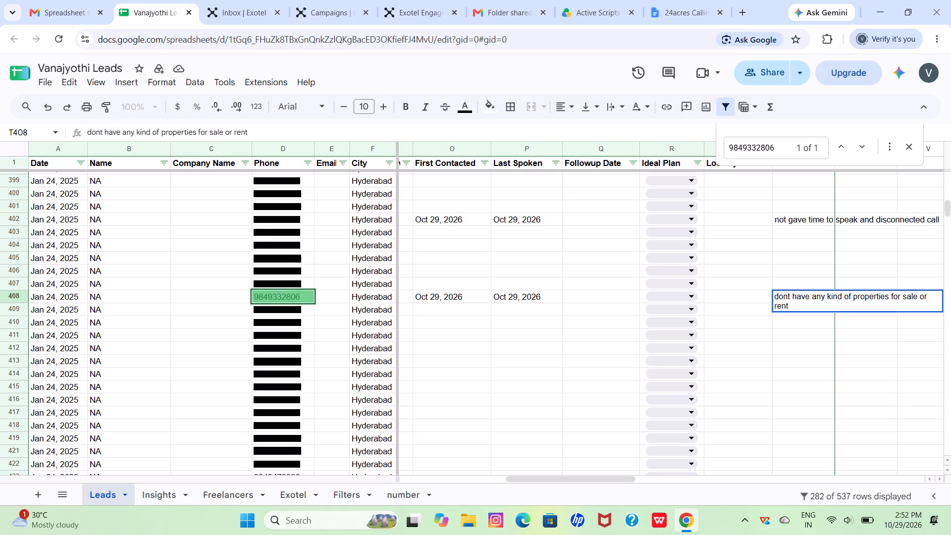
{"action": "key", "text": "Return"}
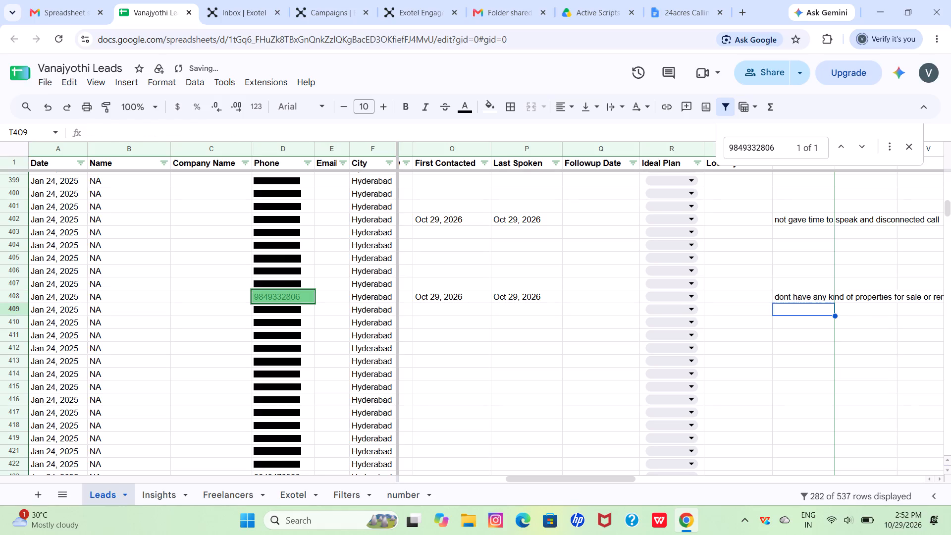
{"action": "scroll", "coordinate": [819, 309], "scroll_direction": "down", "scroll_amount": 1}
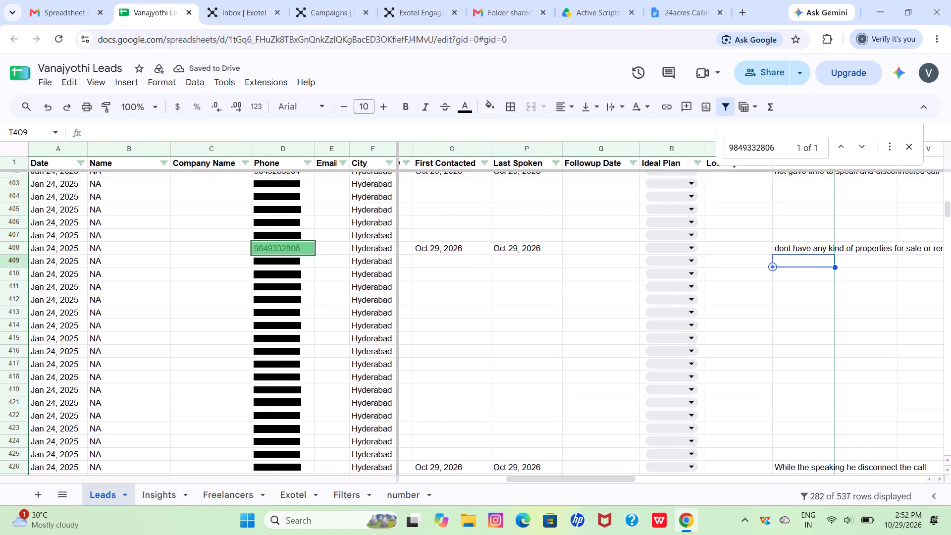
{"action": "left_click", "coordinate": [791, 247]}
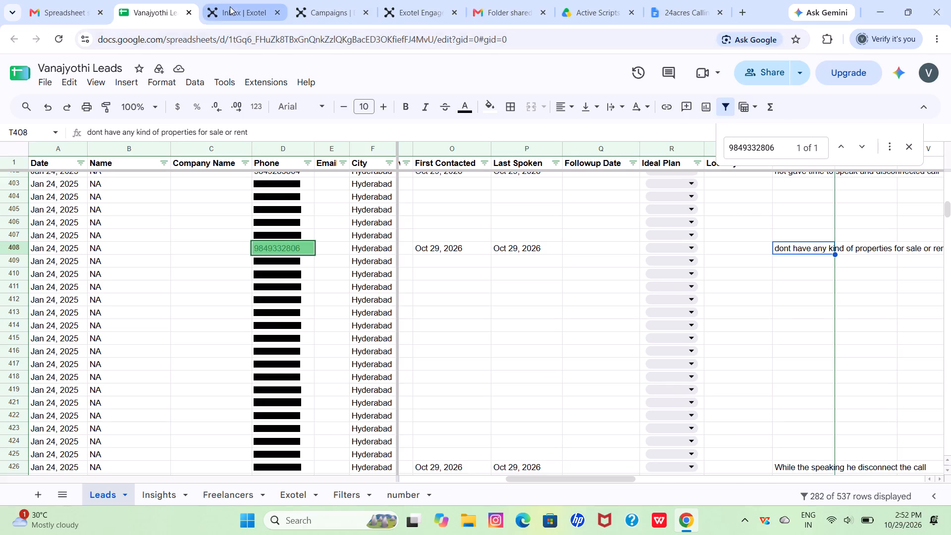
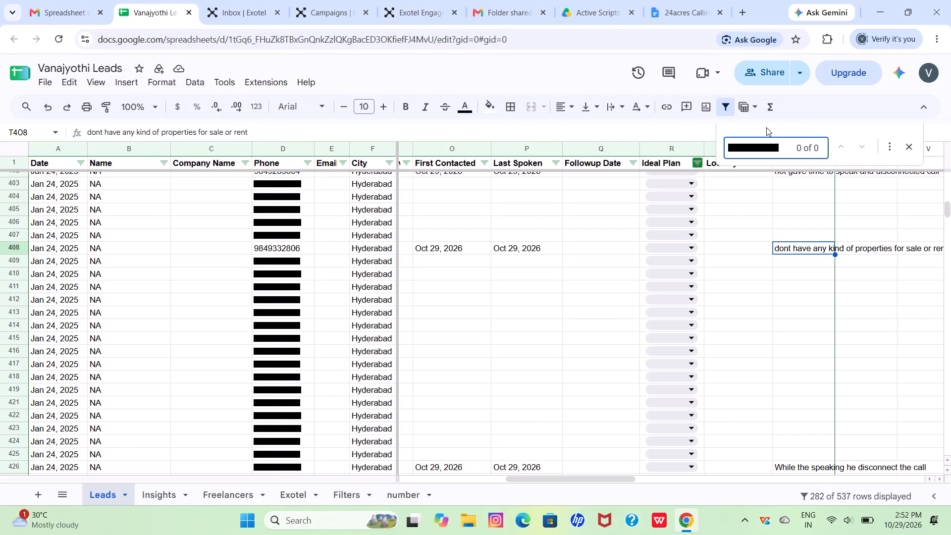
Remove the extra leading character from the searched phone number to locate the matching lead in the sheet.
{"action": "left_click", "coordinate": [734, 144]}
{"action": "key", "text": "BackSpace"}
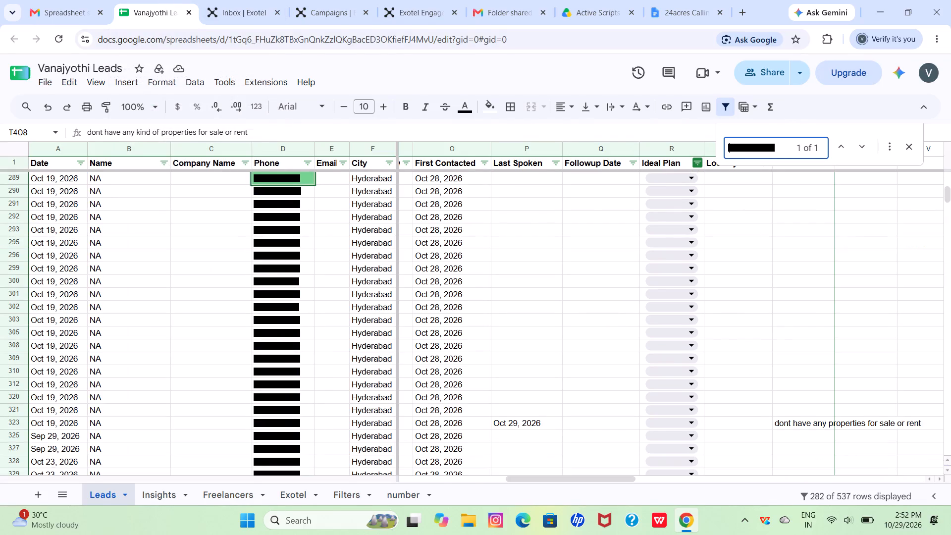
Enter 1 in the Conv column for the matched lead in row 289.
{"action": "scroll", "coordinate": [631, 249], "scroll_direction": "up", "scroll_amount": 1}
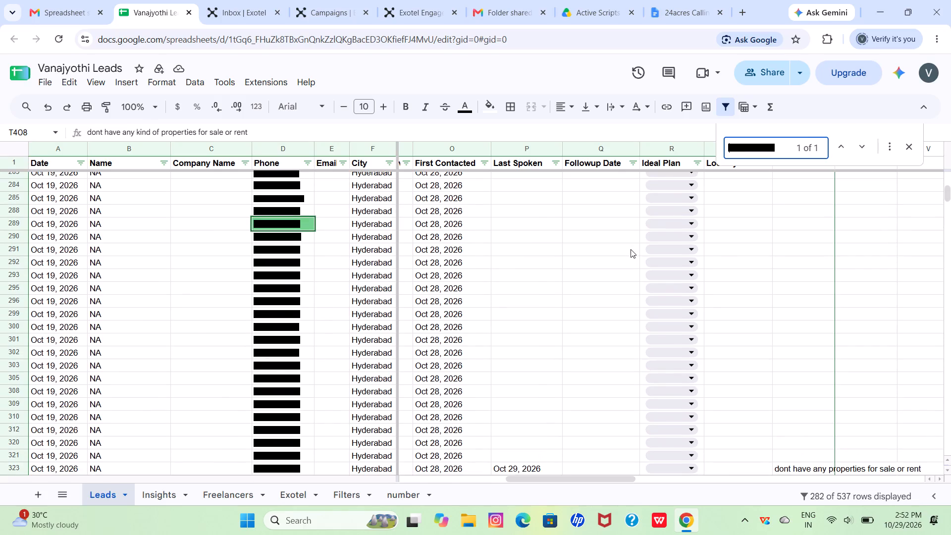
{"action": "scroll", "coordinate": [631, 249], "scroll_direction": "right", "scroll_amount": 4}
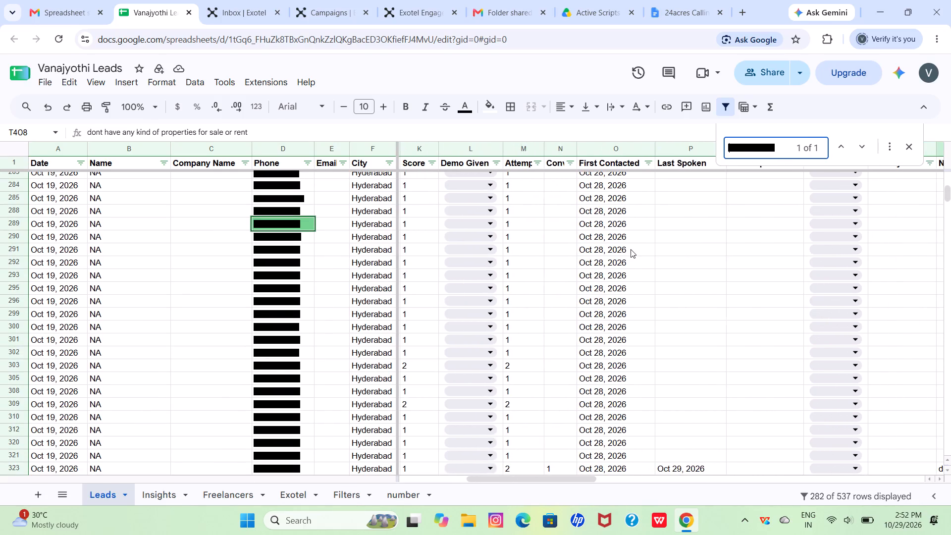
{"action": "scroll", "coordinate": [631, 249], "scroll_direction": "right", "scroll_amount": 2}
{"action": "left_click", "coordinate": [650, 229]}
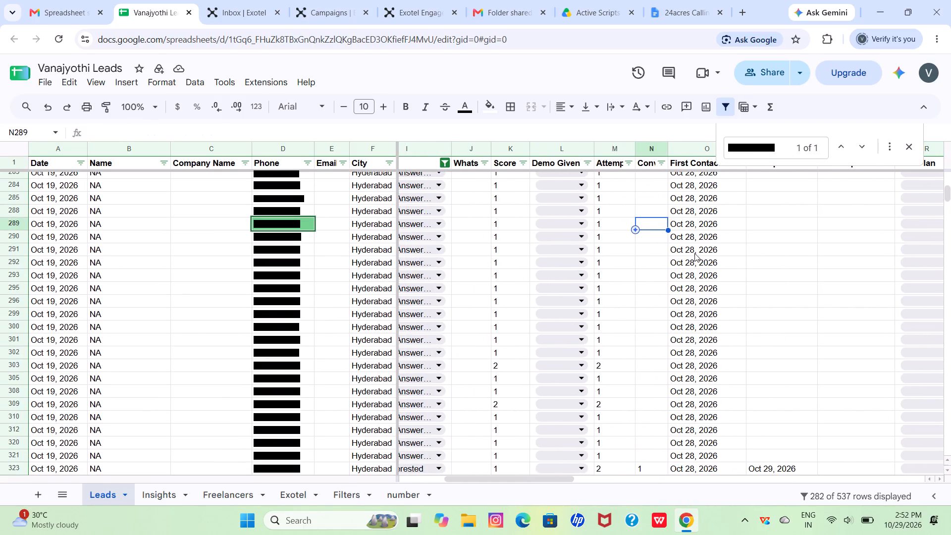
{"action": "left_click", "coordinate": [764, 221]}
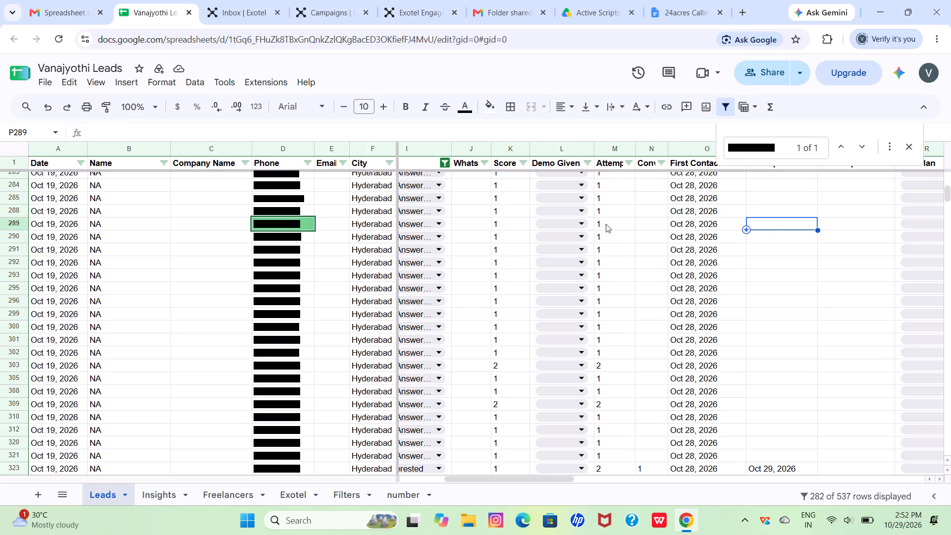
{"action": "left_click", "coordinate": [648, 225]}
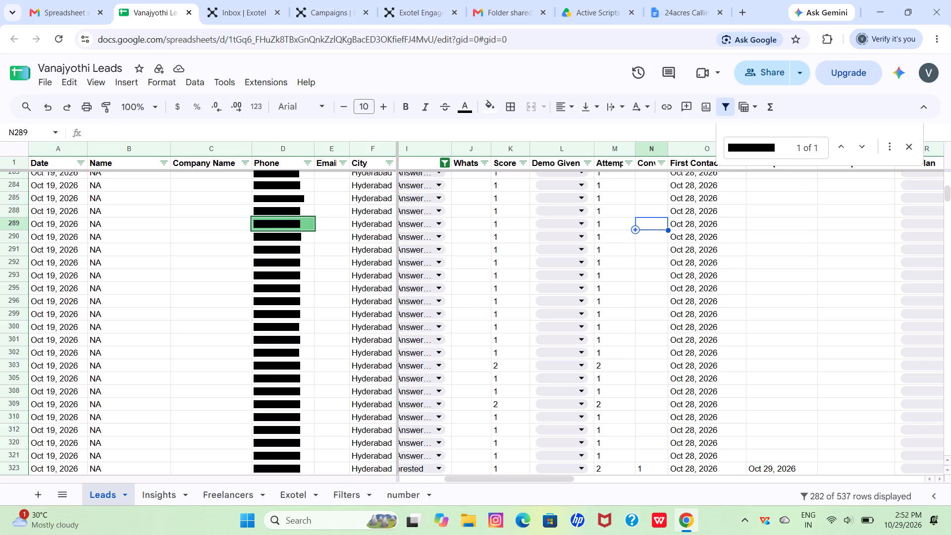
{"action": "key", "text": "1"}
Copy row 289's First Contacted date into its Last Spoken cell and change the copied date to Oct 29, 2026.
{"action": "left_click", "coordinate": [694, 222]}
{"action": "scroll", "coordinate": [694, 222], "scroll_direction": "left", "scroll_amount": 1}
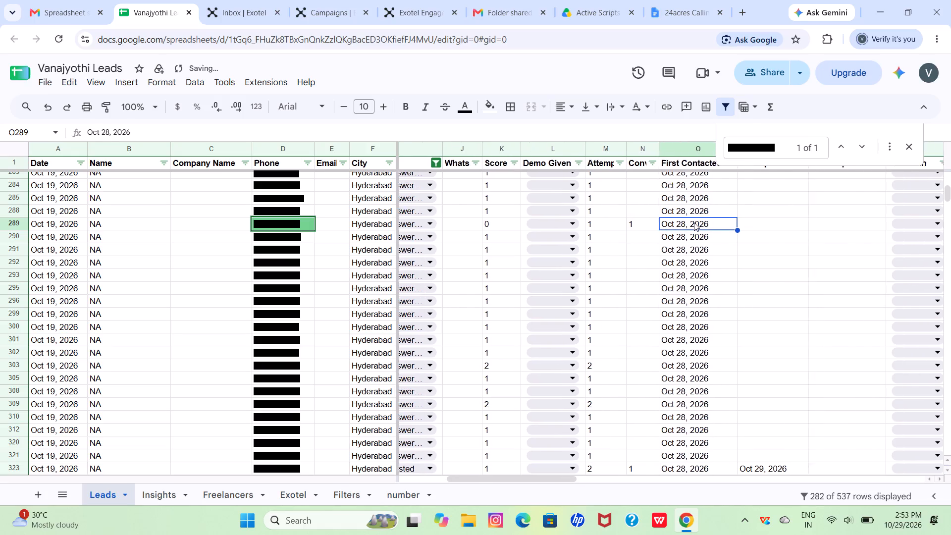
{"action": "scroll", "coordinate": [694, 222], "scroll_direction": "left", "scroll_amount": 1}
{"action": "key", "text": "ctrl+c"}
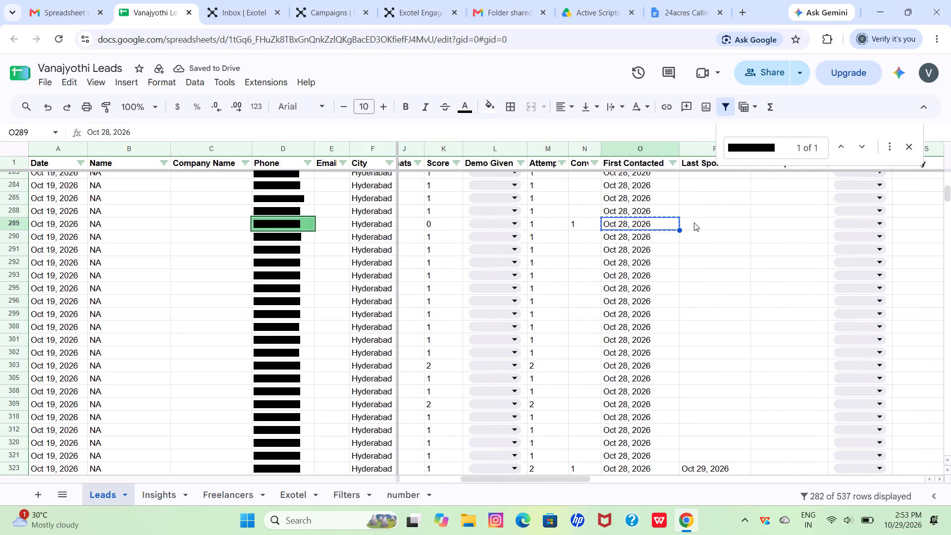
{"action": "left_click", "coordinate": [697, 224]}
{"action": "key", "text": "ctrl+v"}
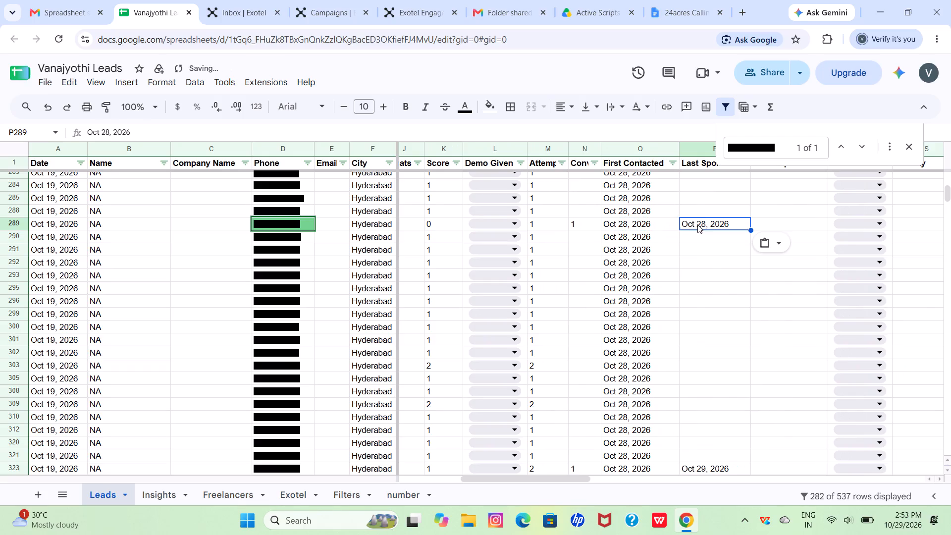
{"action": "left_click", "coordinate": [713, 224]}
{"action": "double_click", "coordinate": [713, 224]}
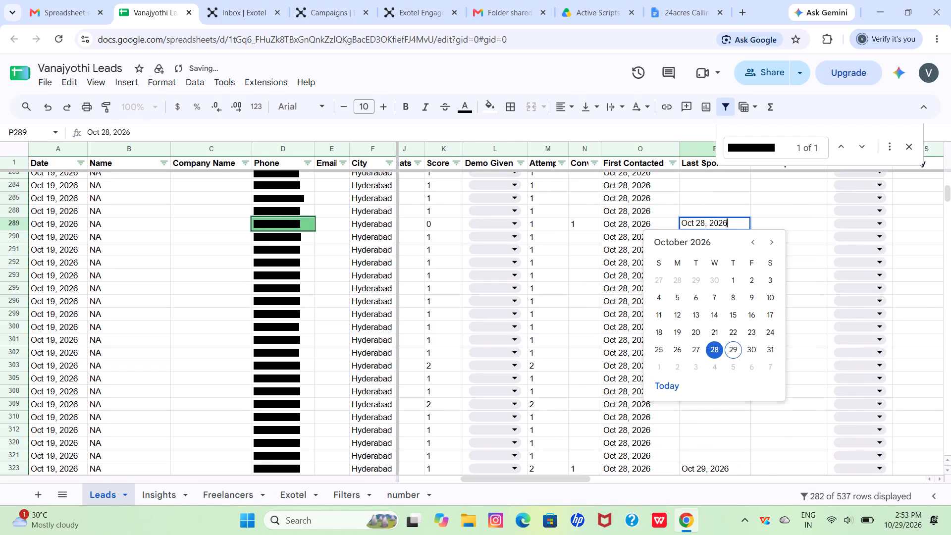
{"action": "left_click", "coordinate": [734, 347]}
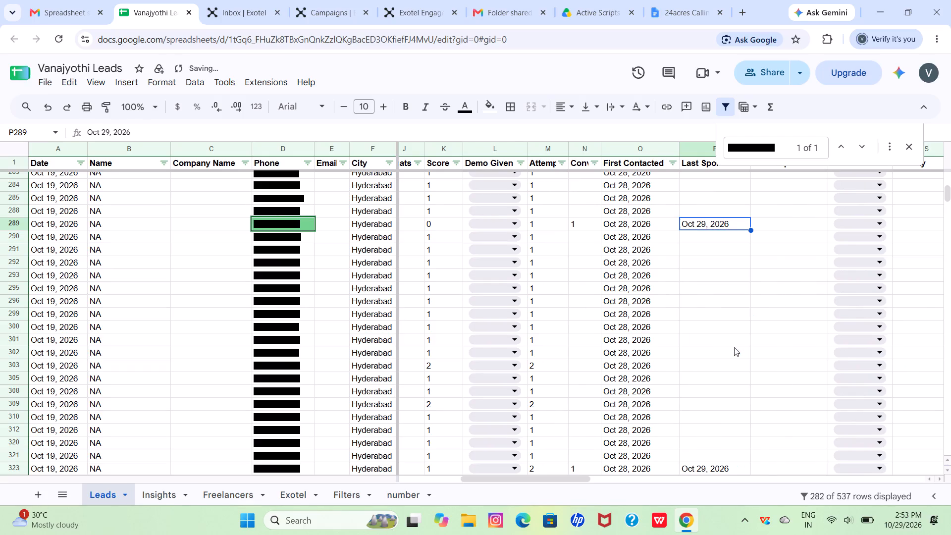
Select the Notes cell of the lead in row 289.
{"action": "left_click", "coordinate": [801, 218]}
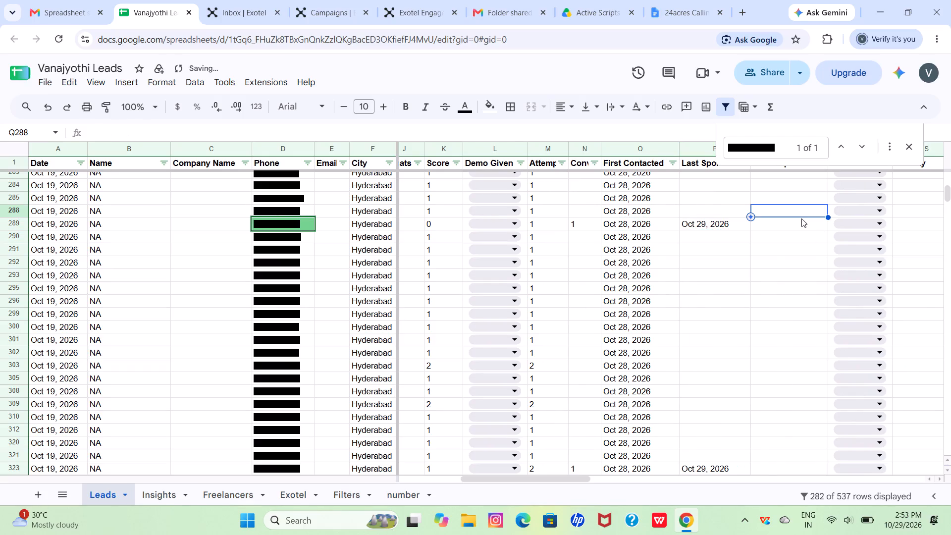
{"action": "left_click", "coordinate": [789, 223]}
{"action": "scroll", "coordinate": [789, 223], "scroll_direction": "left", "scroll_amount": 2}
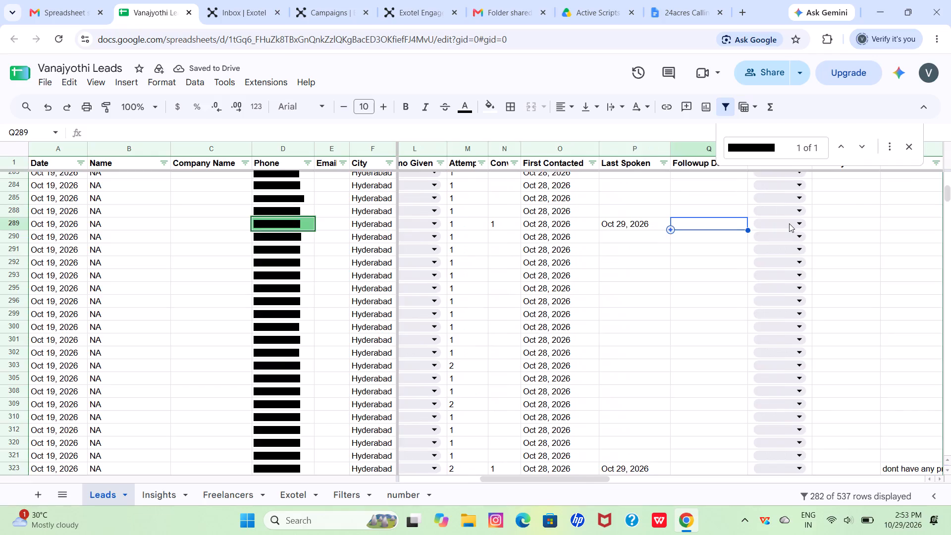
{"action": "scroll", "coordinate": [789, 223], "scroll_direction": "up", "scroll_amount": 1}
{"action": "scroll", "coordinate": [789, 223], "scroll_direction": "left", "scroll_amount": 4}
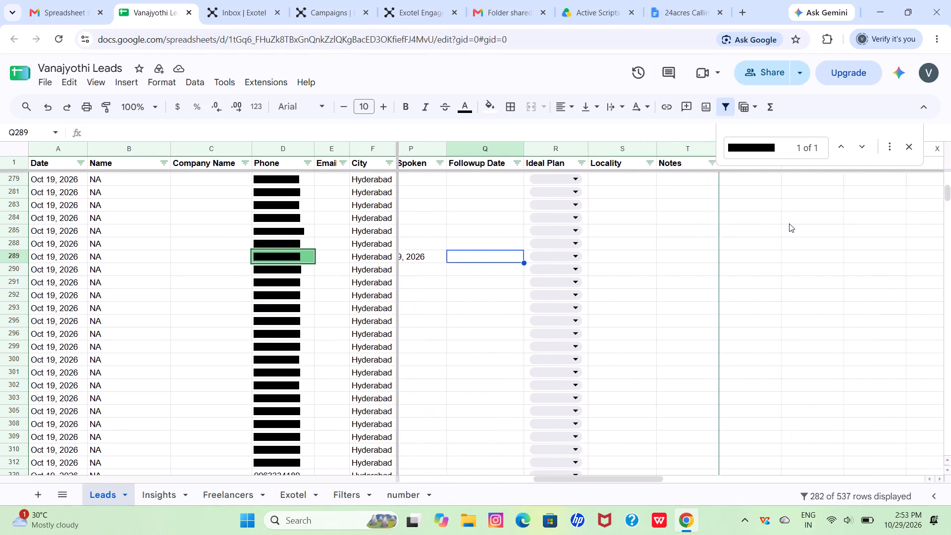
{"action": "scroll", "coordinate": [789, 223], "scroll_direction": "left", "scroll_amount": 1}
{"action": "scroll", "coordinate": [789, 223], "scroll_direction": "right", "scroll_amount": 1}
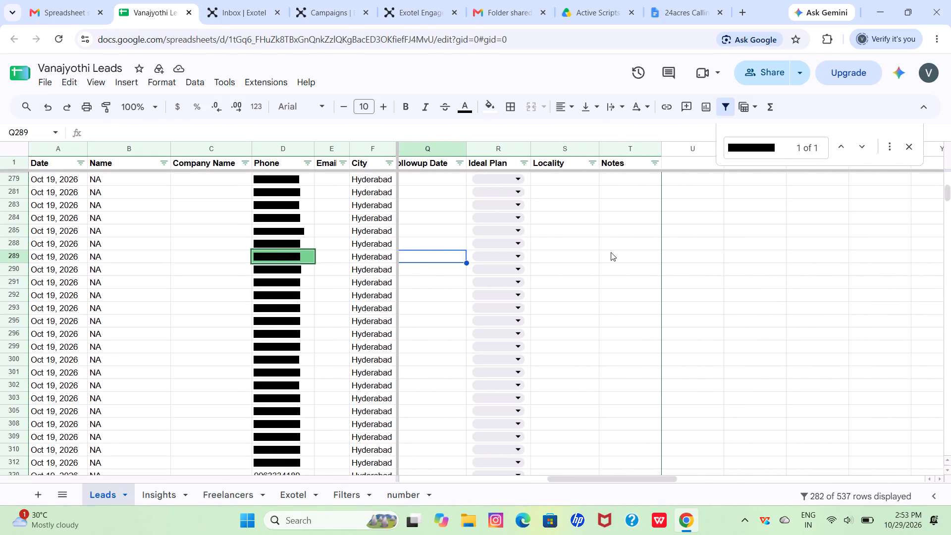
{"action": "left_click", "coordinate": [611, 252]}
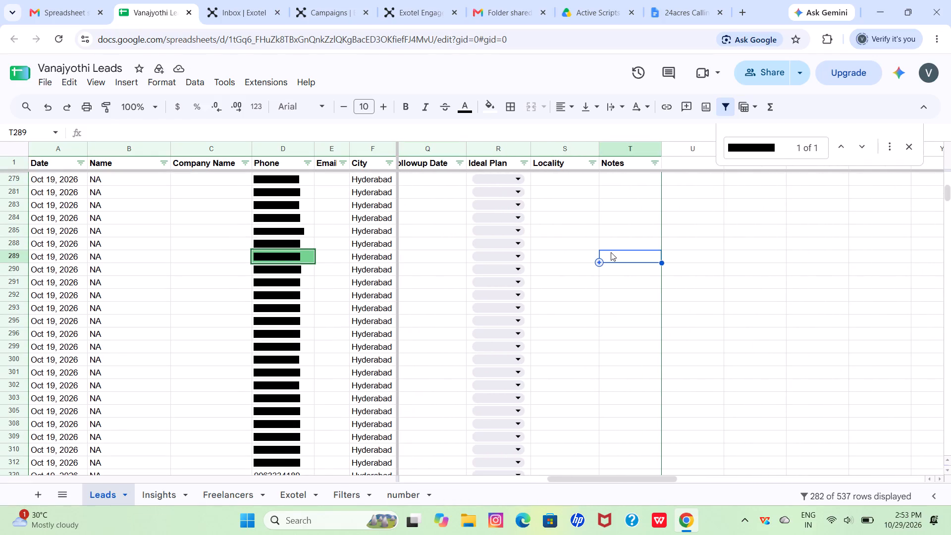